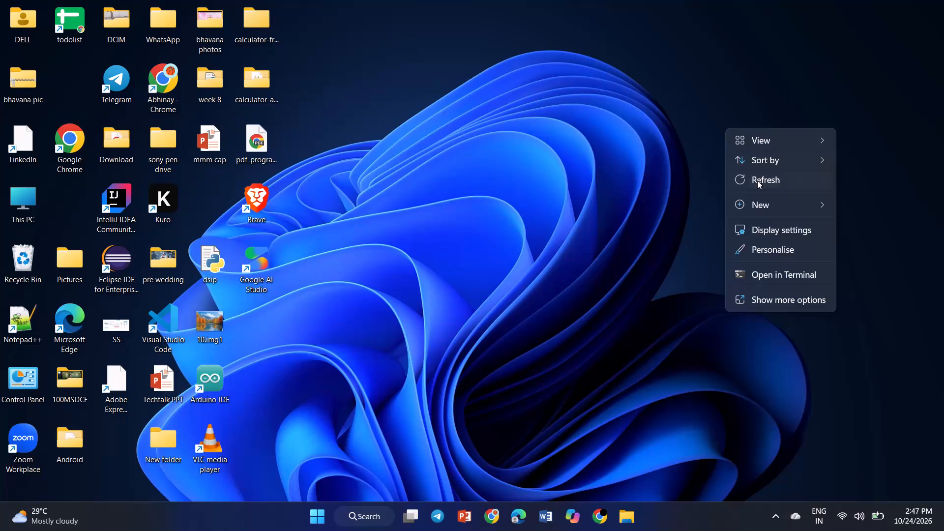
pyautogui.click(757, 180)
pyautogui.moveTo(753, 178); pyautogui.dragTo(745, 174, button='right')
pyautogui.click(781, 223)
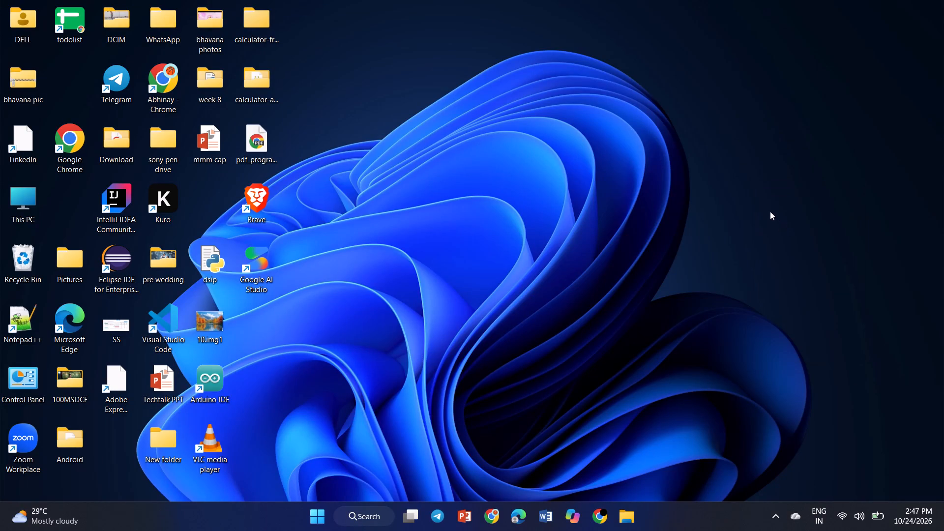
# Launch Google Chrome from the desktop with a new tab page.
pyautogui.click(497, 507)
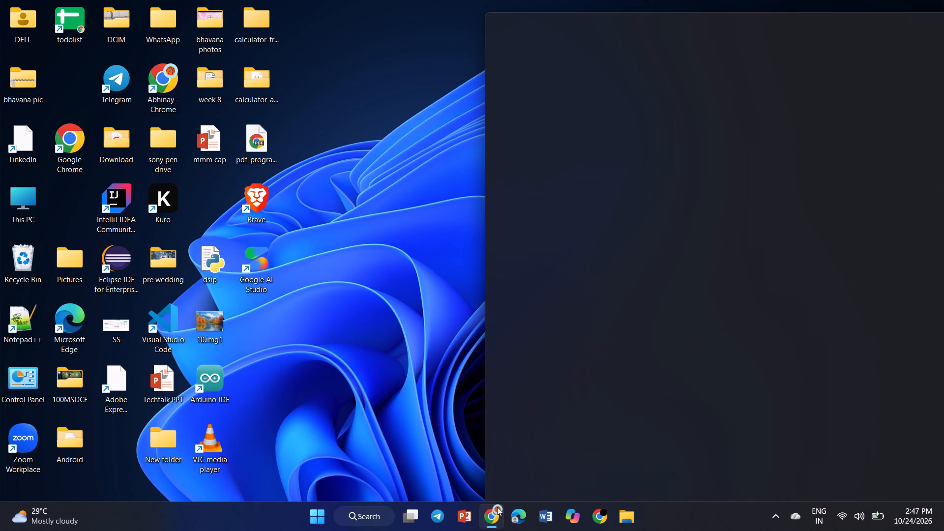
pyautogui.click(928, 20)
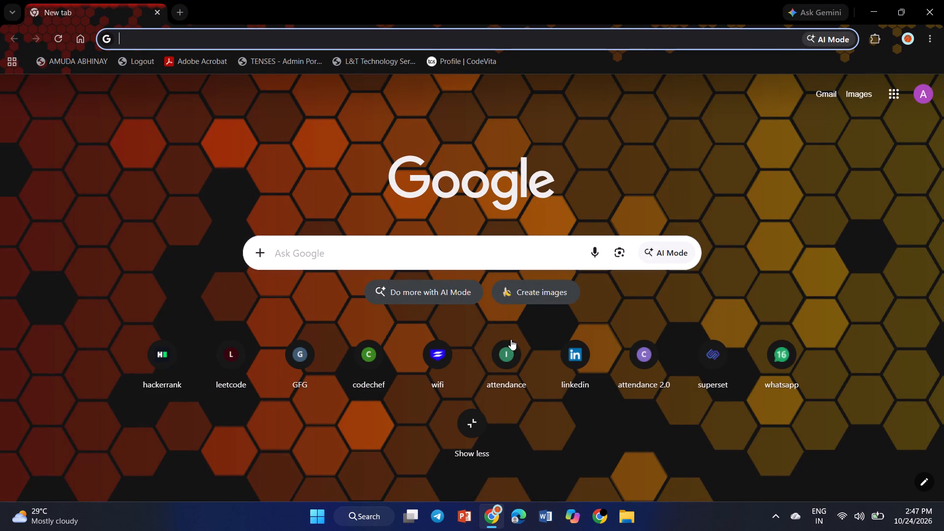
# Launch Word, dismiss the activation wizard and open the recent Complex Problem Solving vlsi design document.
pyautogui.click(550, 505)
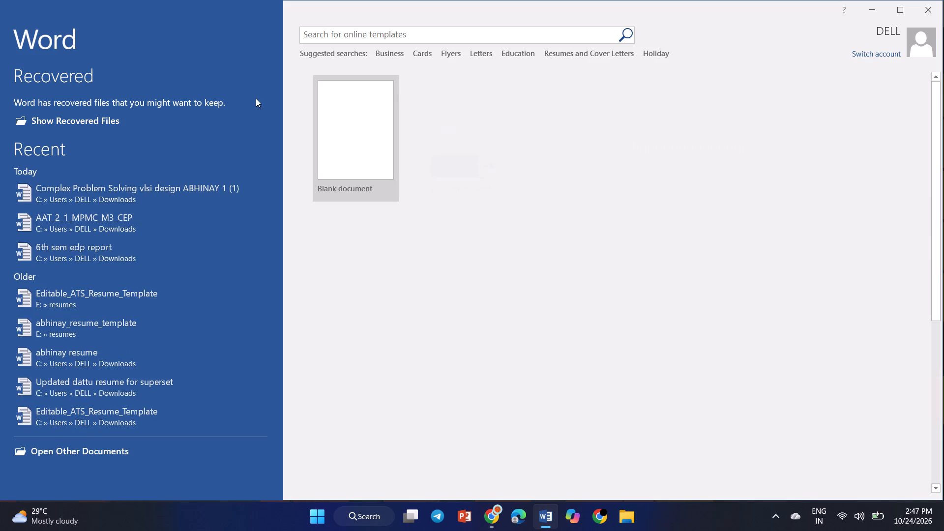
pyautogui.click(85, 188)
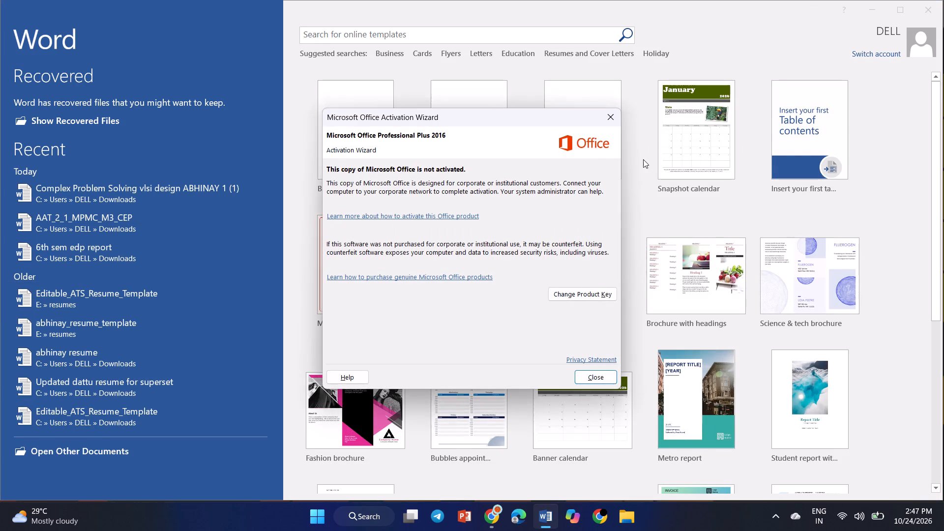
pyautogui.click(603, 111)
pyautogui.click(178, 188)
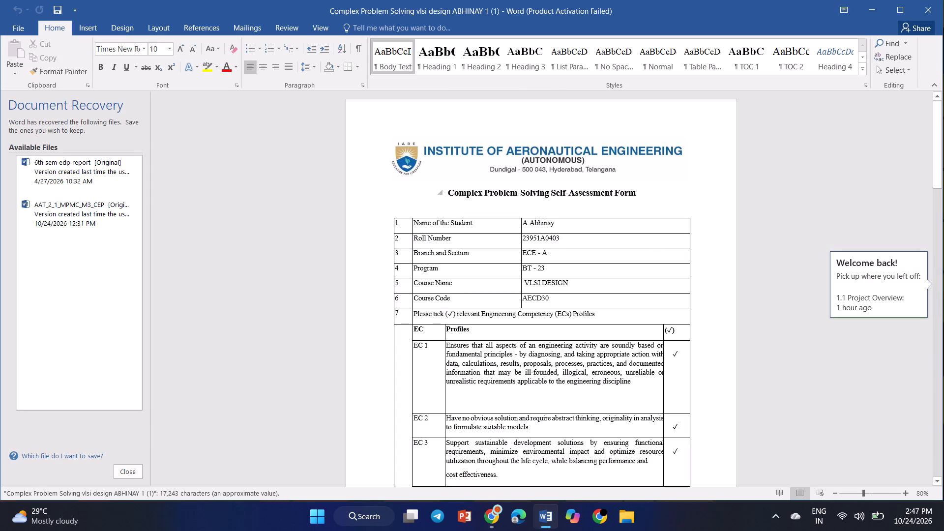
# Look through the report from the self-assessment form past the certificate and acknowledgement pages to the abstract.
pyautogui.scroll(-15, 502, 182)
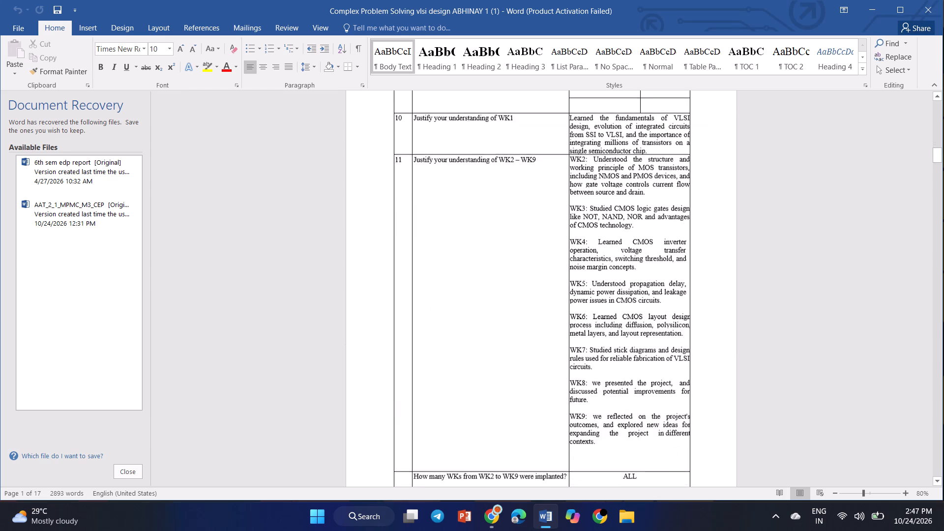
pyautogui.scroll(-16, 502, 182)
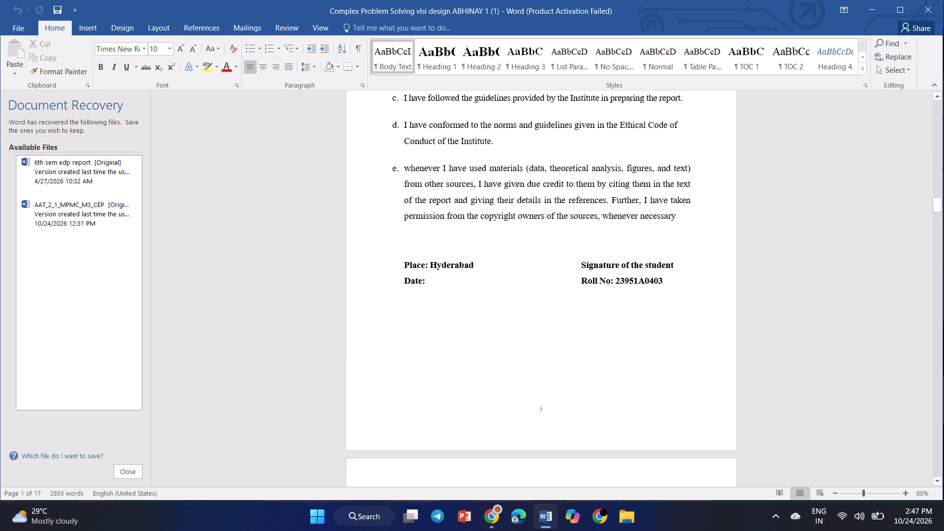
pyautogui.scroll(-6, 502, 182)
pyautogui.scroll(1, 502, 182)
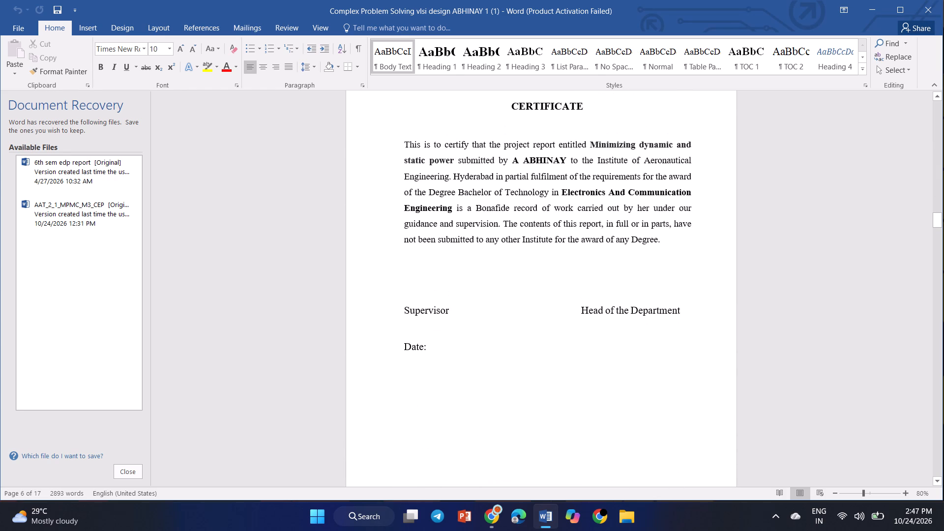
pyautogui.scroll(-12, 502, 182)
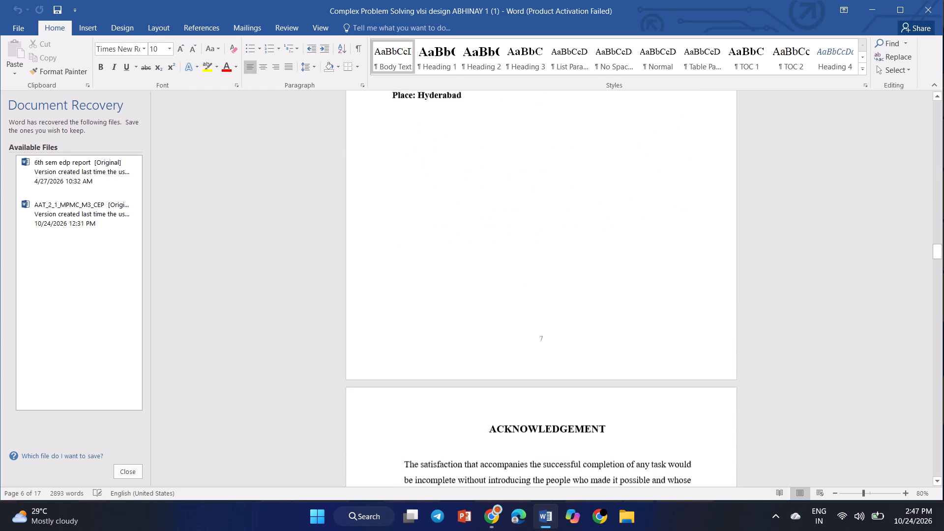
pyautogui.scroll(-11, 502, 182)
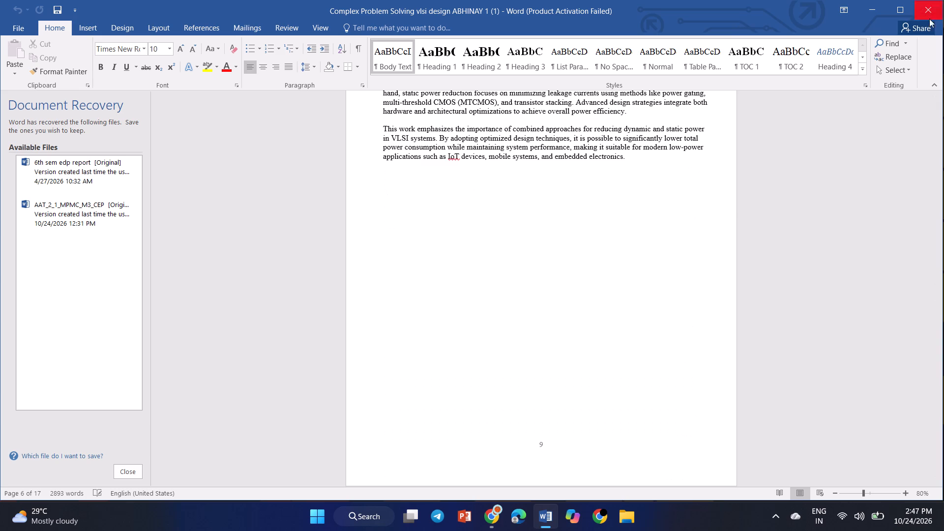
# Close the document, relaunch Word and reopen the same Complex Problem Solving vlsi design file from the recent documents.
pyautogui.click(929, 9)
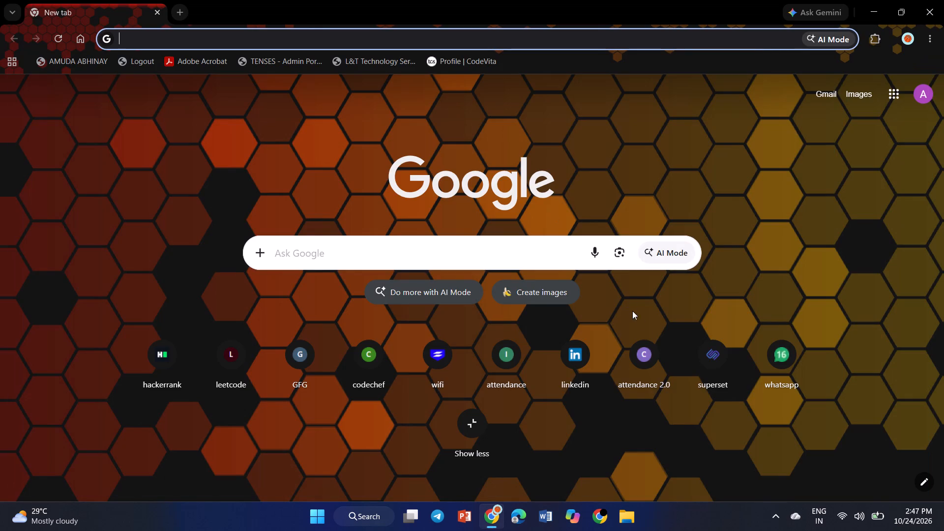
pyautogui.click(542, 510)
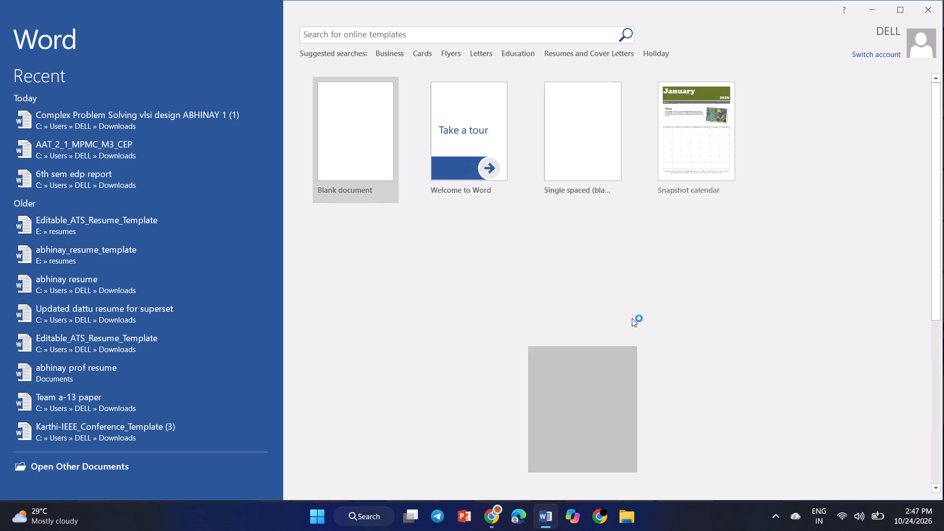
pyautogui.click(611, 110)
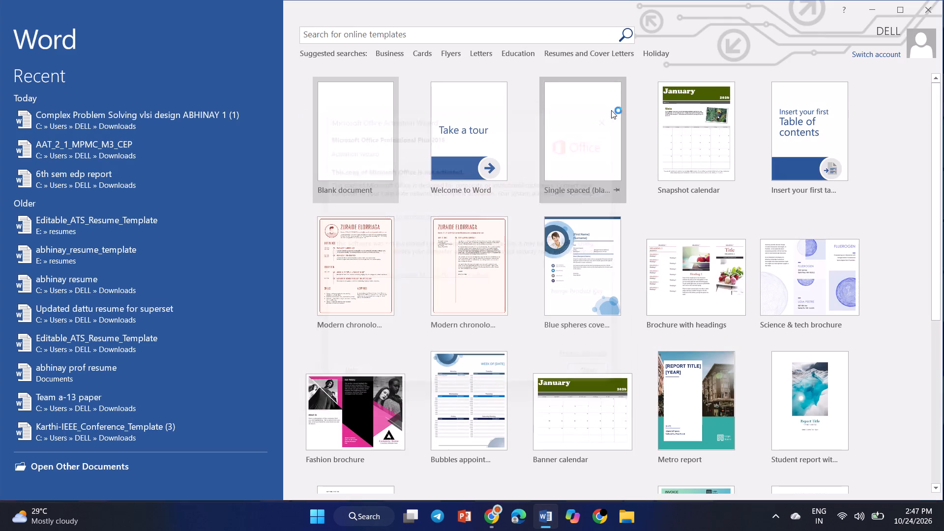
pyautogui.click(183, 108)
pyautogui.click(185, 112)
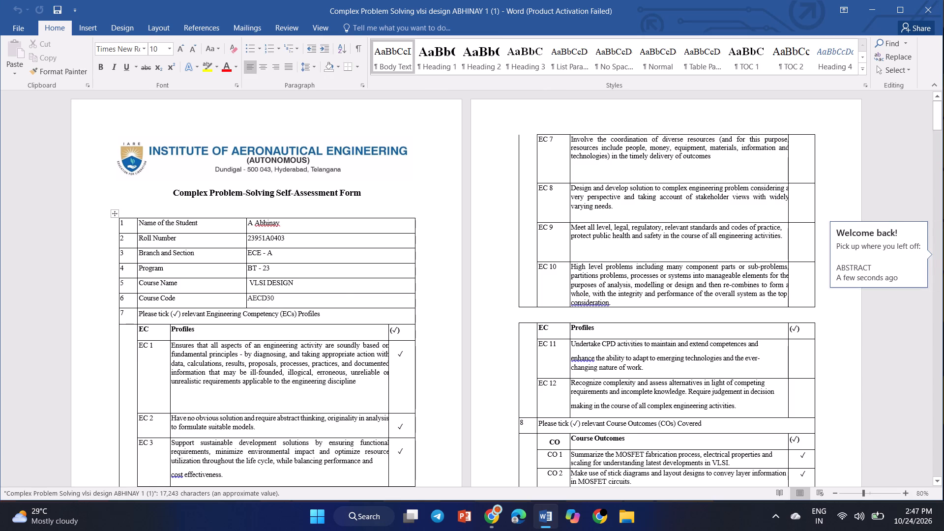
pyautogui.scroll(-4, 525, 230)
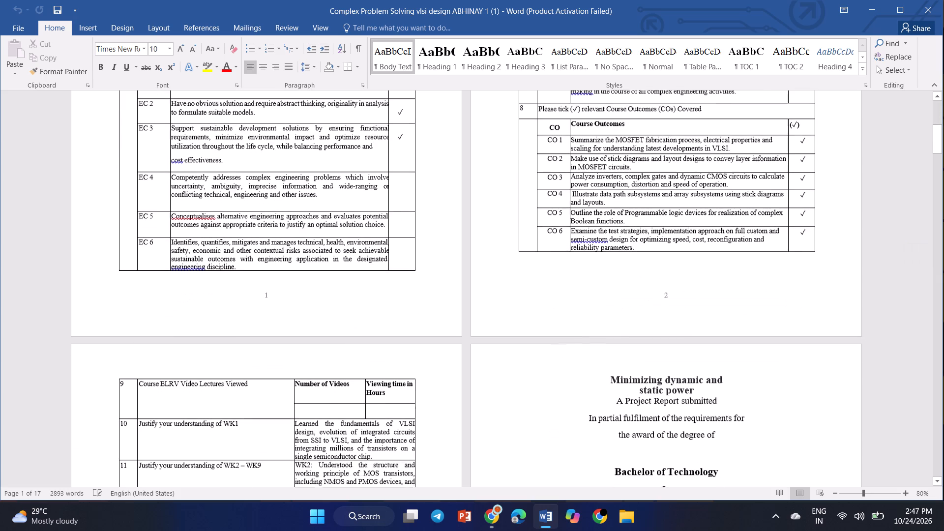
pyautogui.scroll(-2, 525, 230)
pyautogui.scroll(2, 525, 230)
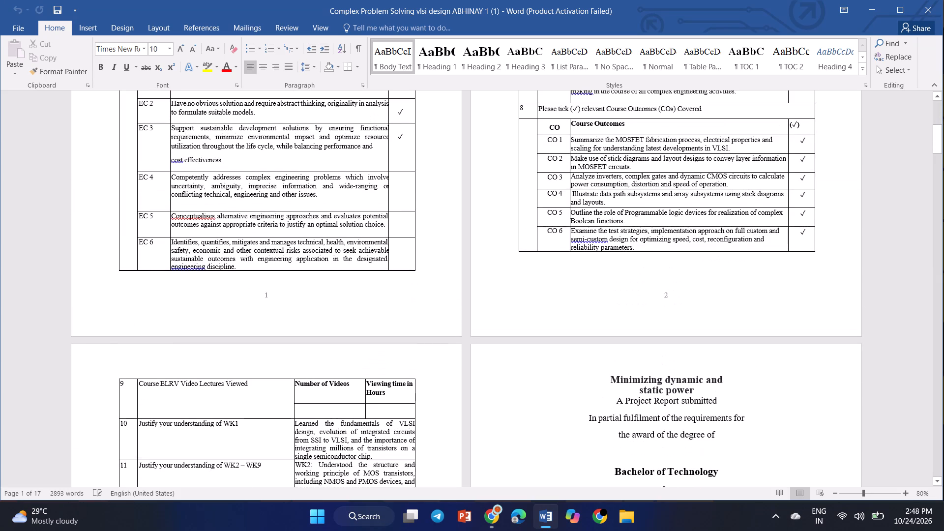
# Switch to the Chrome window with the new tab page.
pyautogui.click(497, 513)
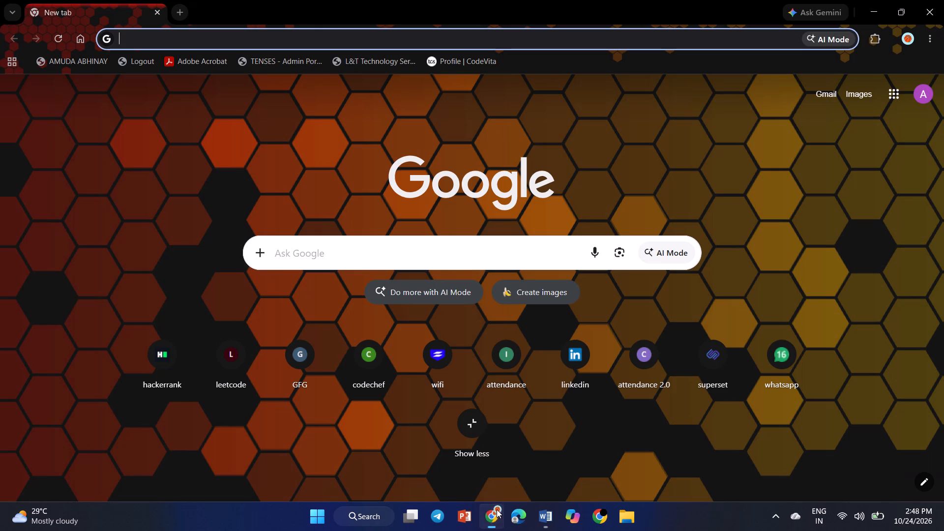
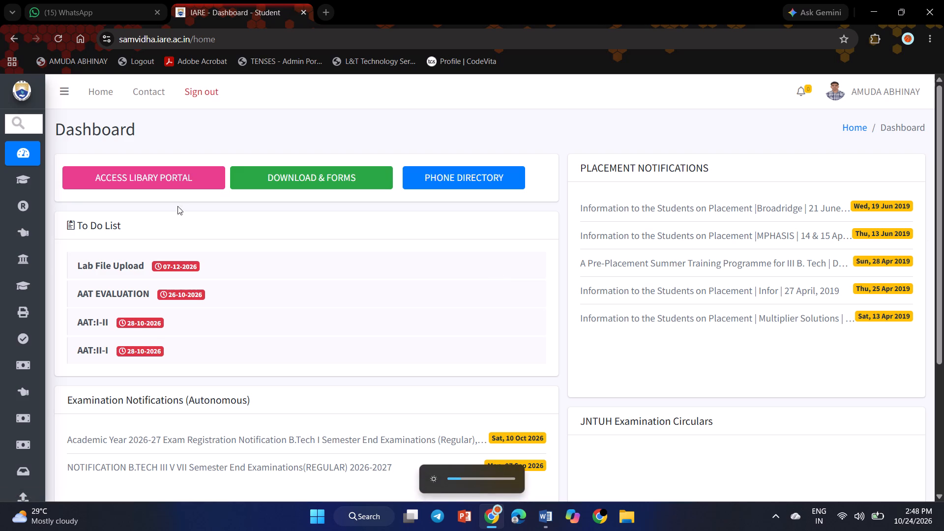
# Open the AAT-II upload page from the Uploads section of the student portal.
pyautogui.scroll(-2, 28, 259)
pyautogui.scroll(2, 30, 256)
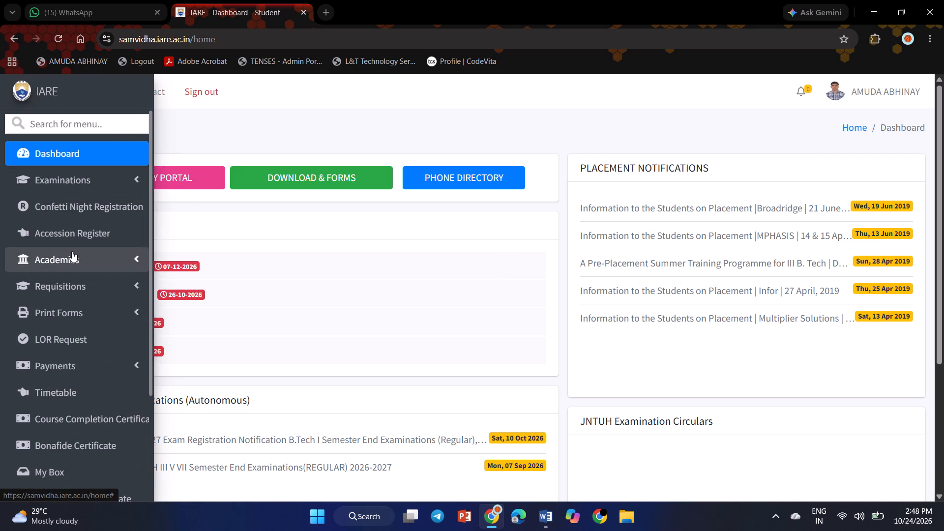
pyautogui.click(72, 251)
pyautogui.scroll(-4, 72, 251)
pyautogui.scroll(-2, 123, 311)
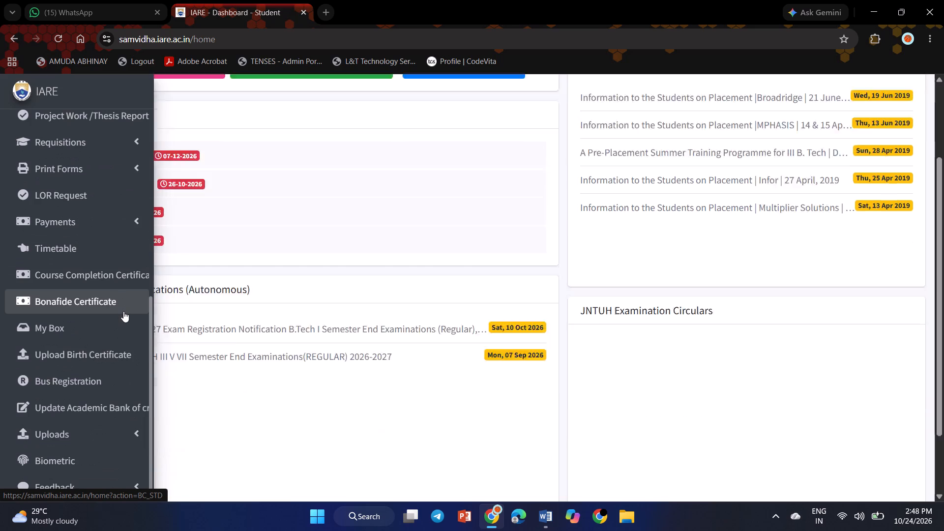
pyautogui.scroll(-1, 123, 311)
pyautogui.click(127, 425)
pyautogui.scroll(-3, 129, 419)
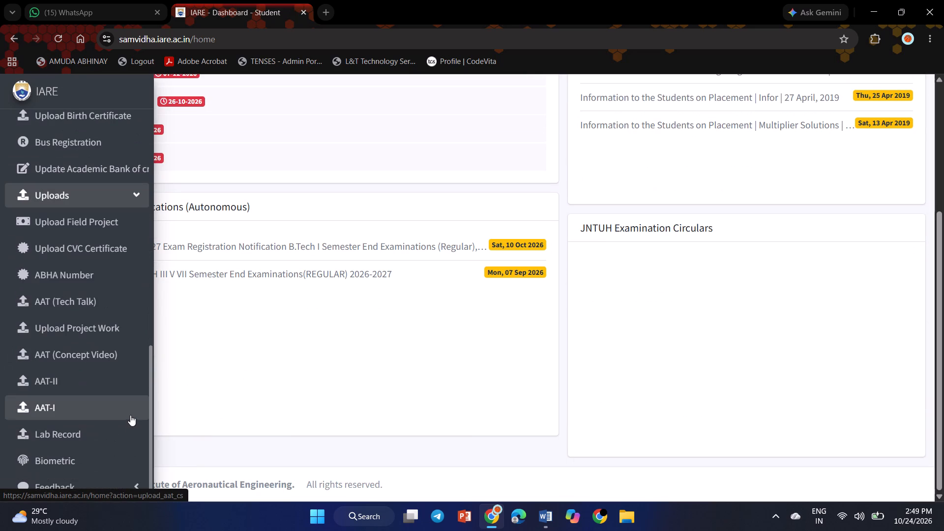
pyautogui.click(121, 381)
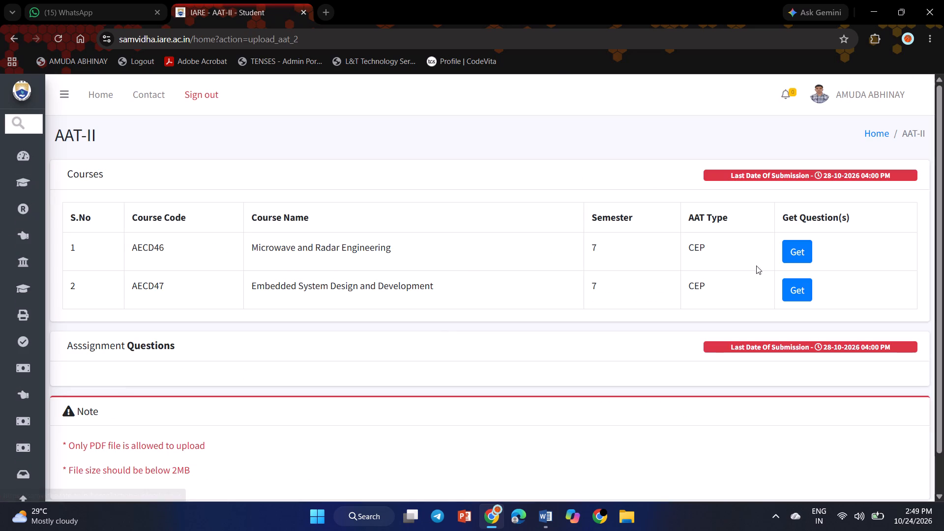
# Get the assigned question for AECD46 Microwave and Radar Engineering and dismiss the confirmation message.
pyautogui.click(800, 253)
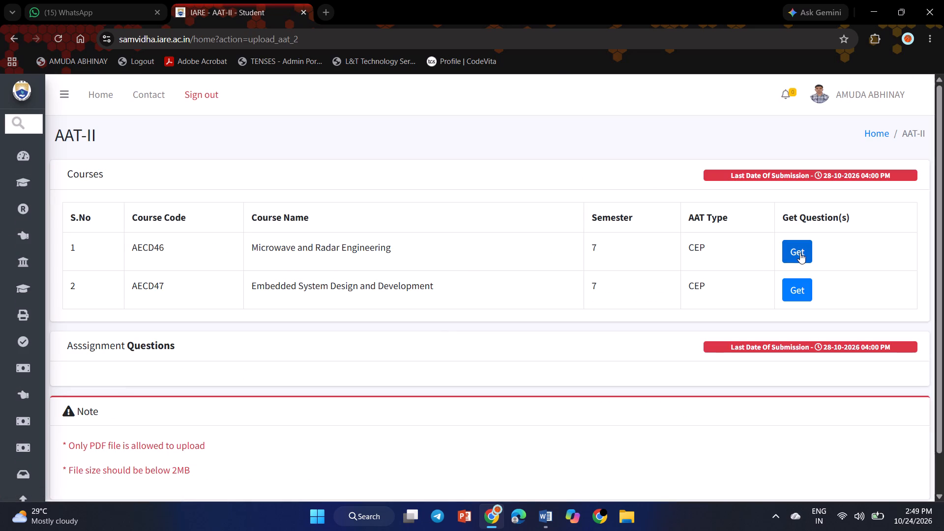
pyautogui.click(800, 253)
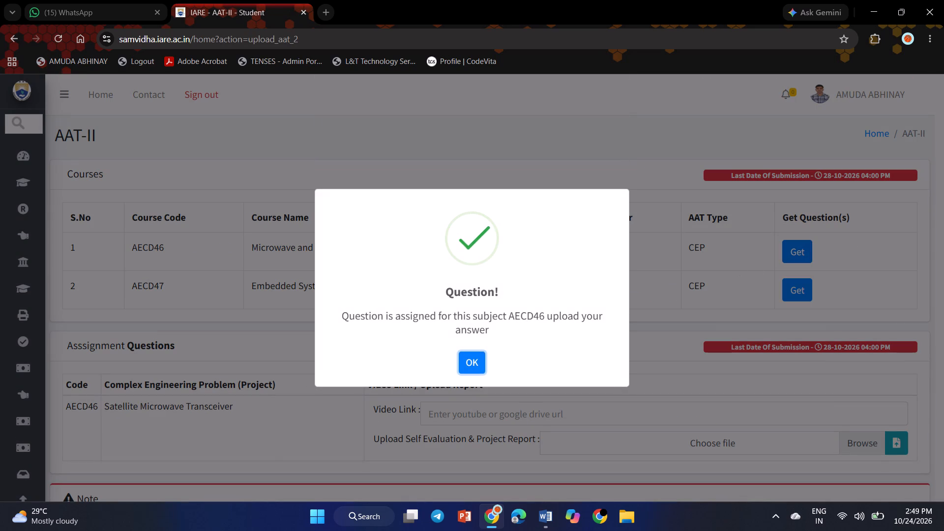
pyautogui.click(466, 364)
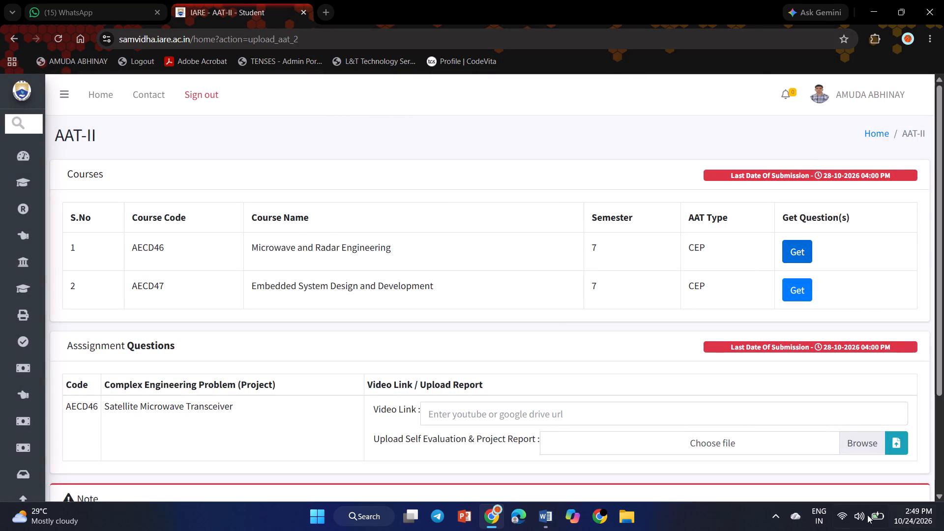
# Replace the course name in the Word self-assessment form with Microwave and Radar Engineering, copied from the AAT-II page in Chrome.
pyautogui.click(546, 509)
pyautogui.click(546, 503)
pyautogui.scroll(4, 392, 281)
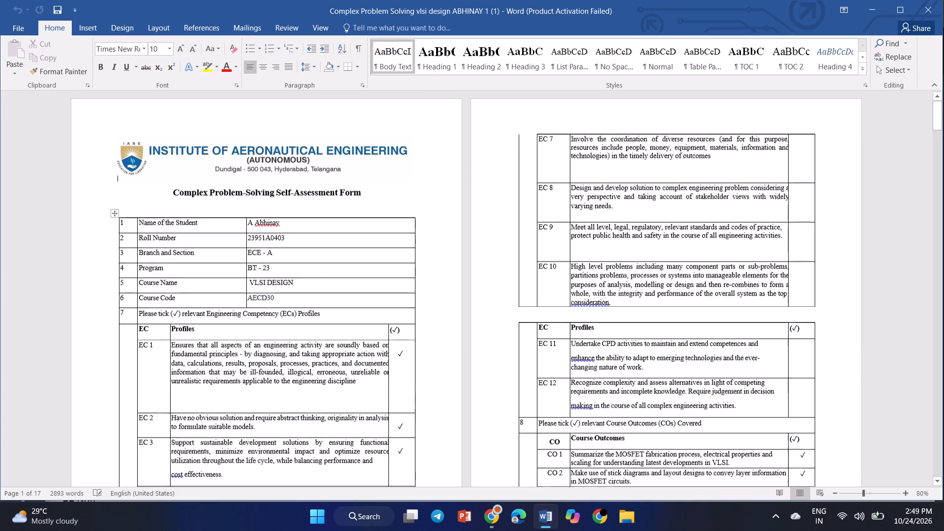
pyautogui.scroll(3, 390, 281)
pyautogui.moveTo(295, 285); pyautogui.dragTo(250, 285)
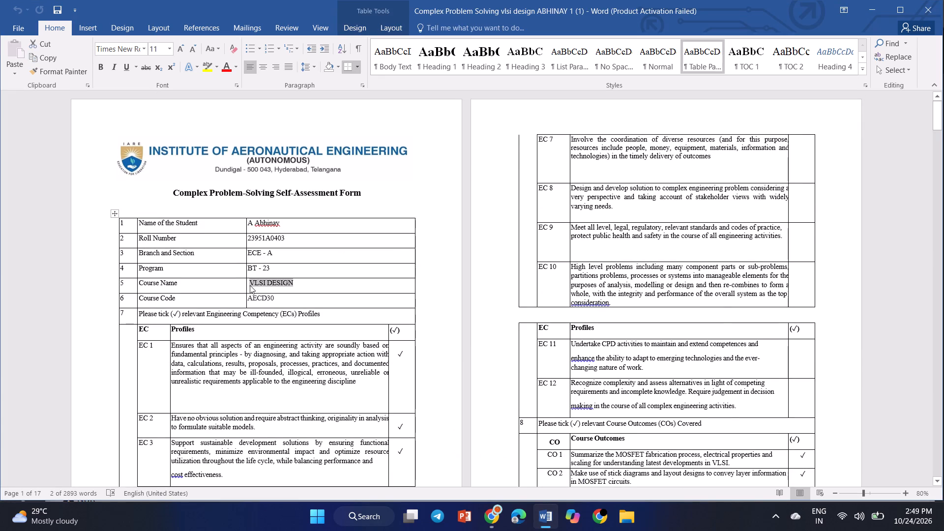
pyautogui.hotkey('alt', 'Tab')
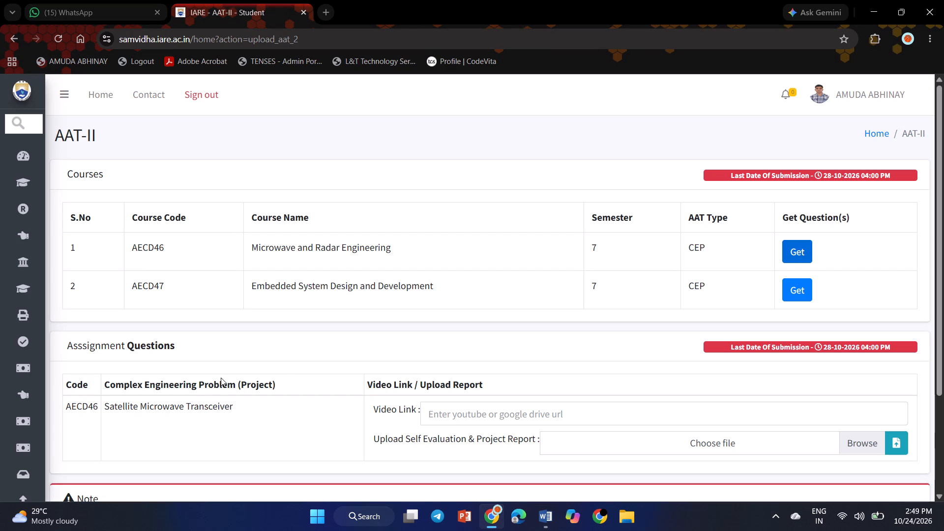
pyautogui.moveTo(252, 247); pyautogui.dragTo(290, 246)
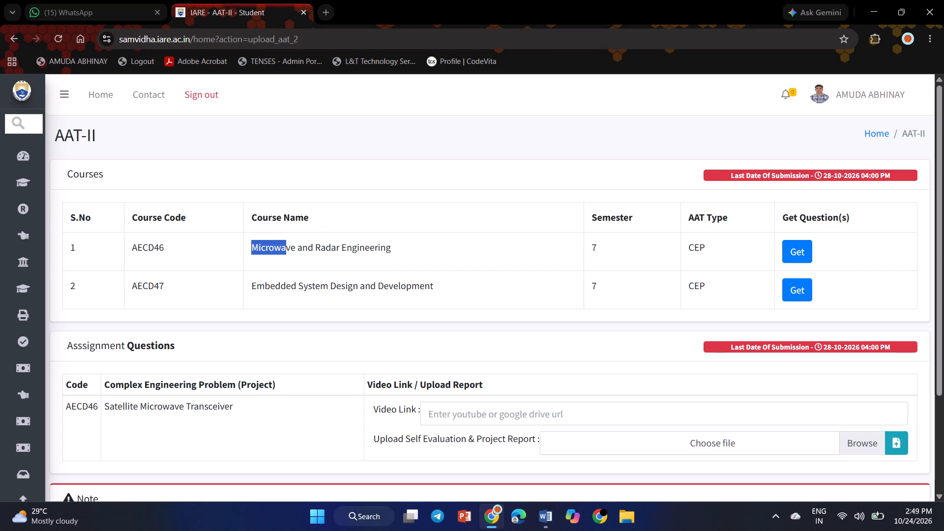
pyautogui.moveTo(290, 246); pyautogui.dragTo(427, 247)
pyautogui.hotkey('ctrl', 'c')
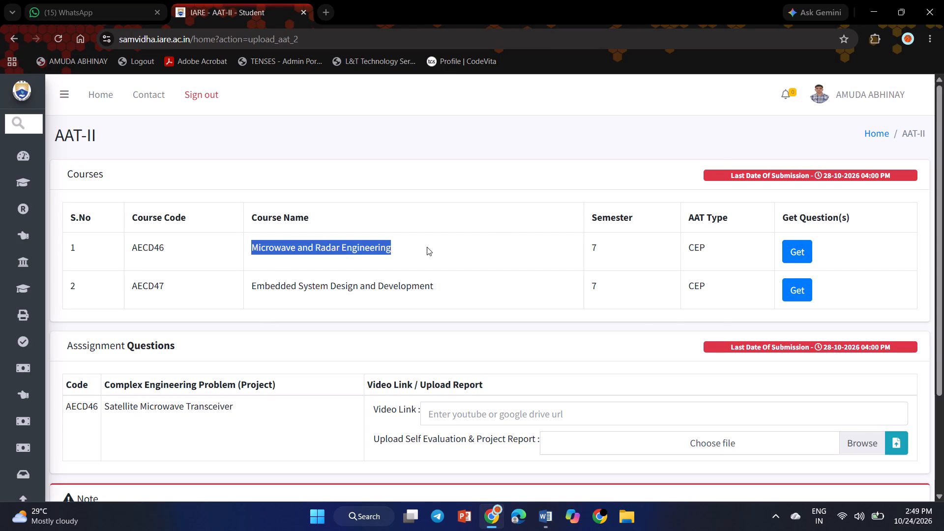
pyautogui.hotkey('alt', 'Tab')
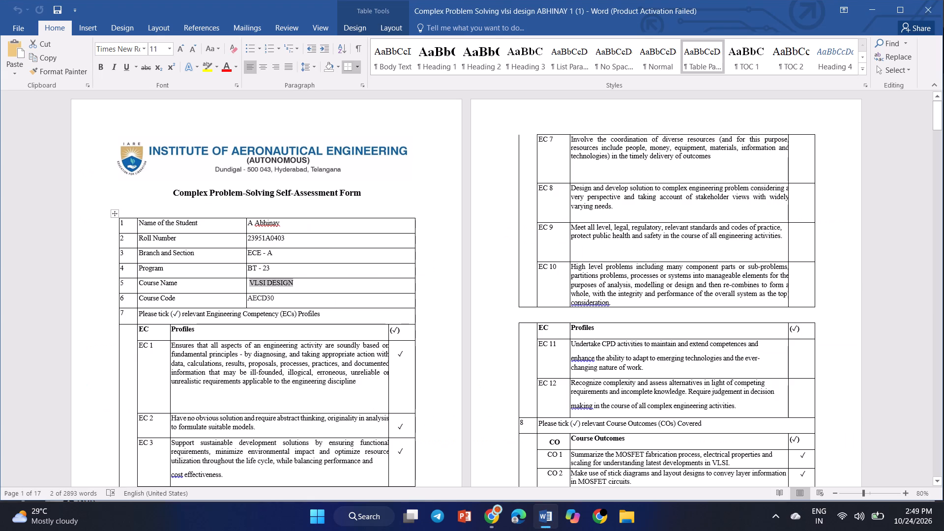
pyautogui.hotkey('ctrl', 'v')
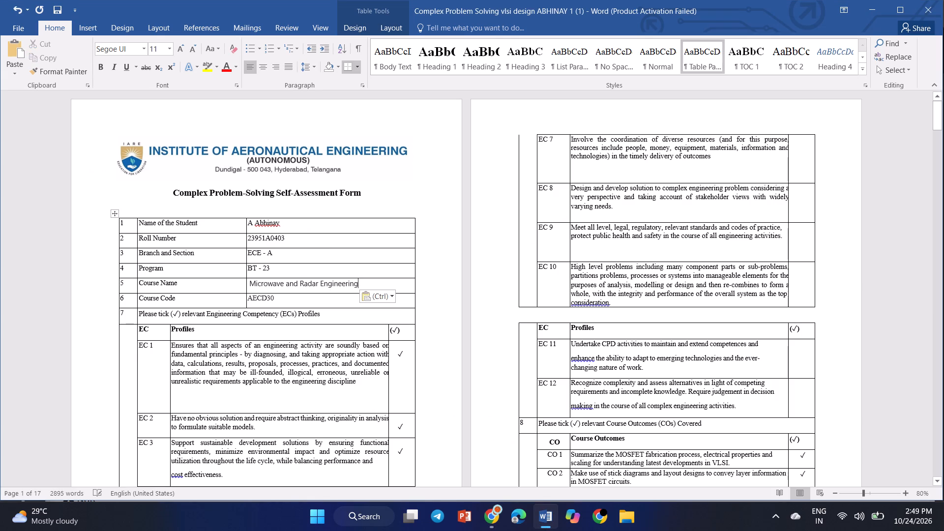
# Format the pasted course name in Times New Roman, size 12, without bold.
pyautogui.moveTo(358, 286); pyautogui.dragTo(249, 285)
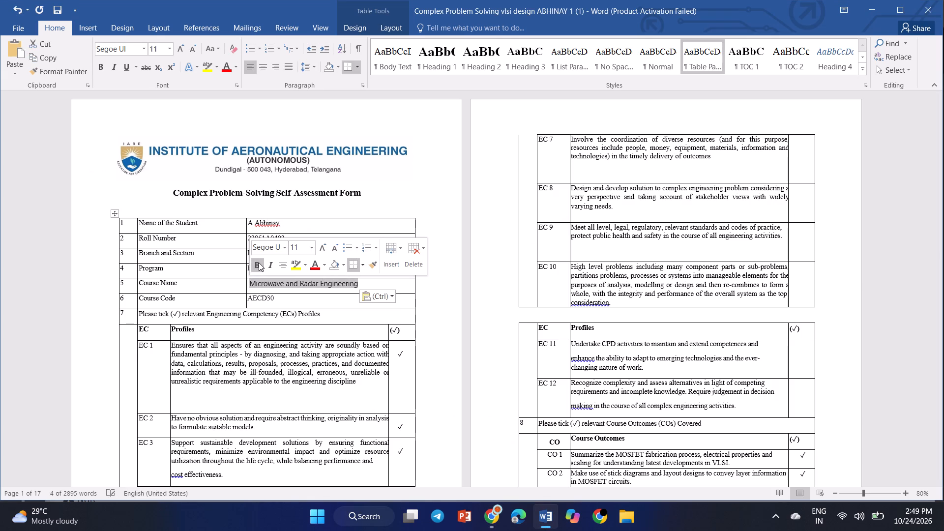
pyautogui.click(259, 263)
pyautogui.click(262, 251)
pyautogui.press('t')
pyautogui.write('im')
pyautogui.write('es')
pyautogui.press('Return')
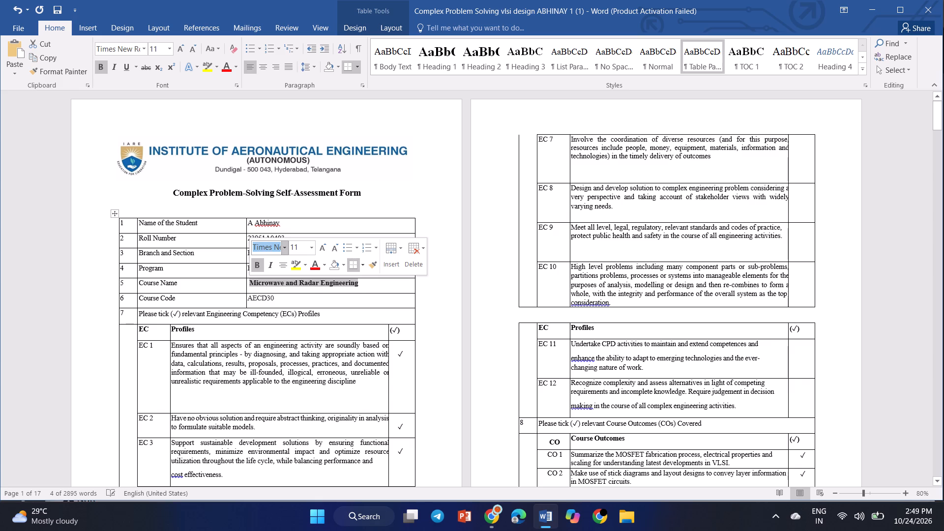
pyautogui.click(300, 251)
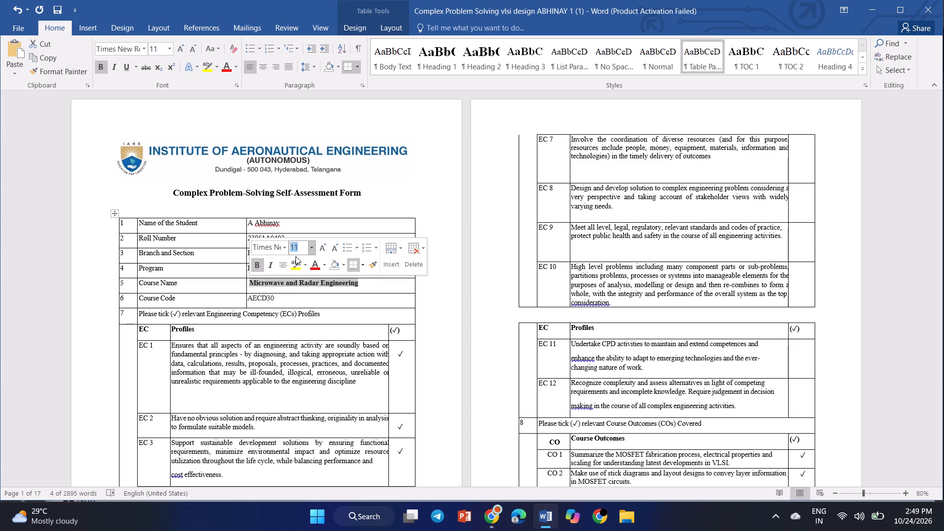
pyautogui.write('12')
pyautogui.press('Return')
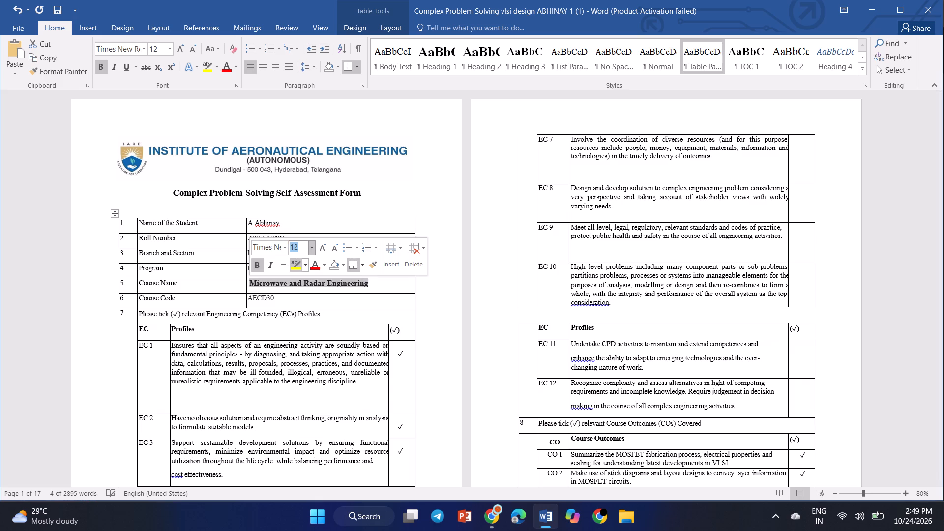
pyautogui.click(256, 266)
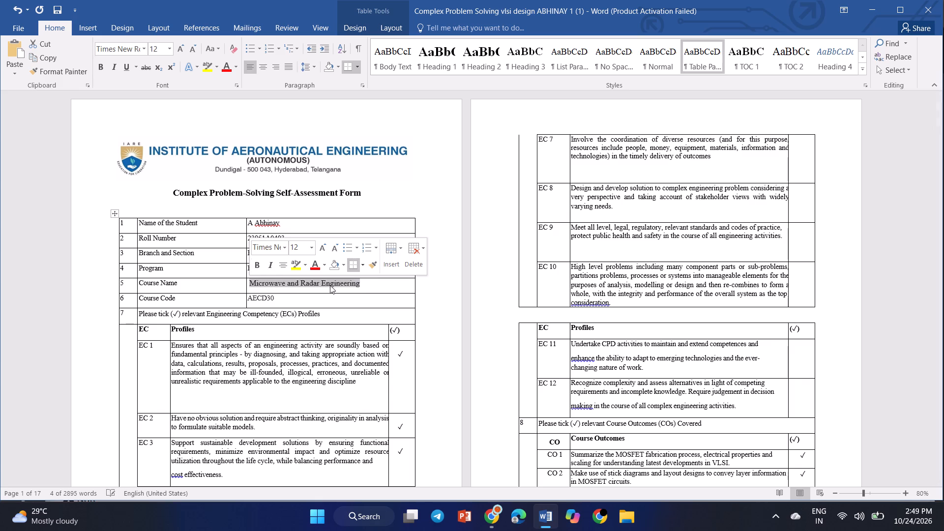
# Replace the course code in the Word self-assessment form with AECD46, copied from the assignment questions table in Chrome.
pyautogui.click(385, 301)
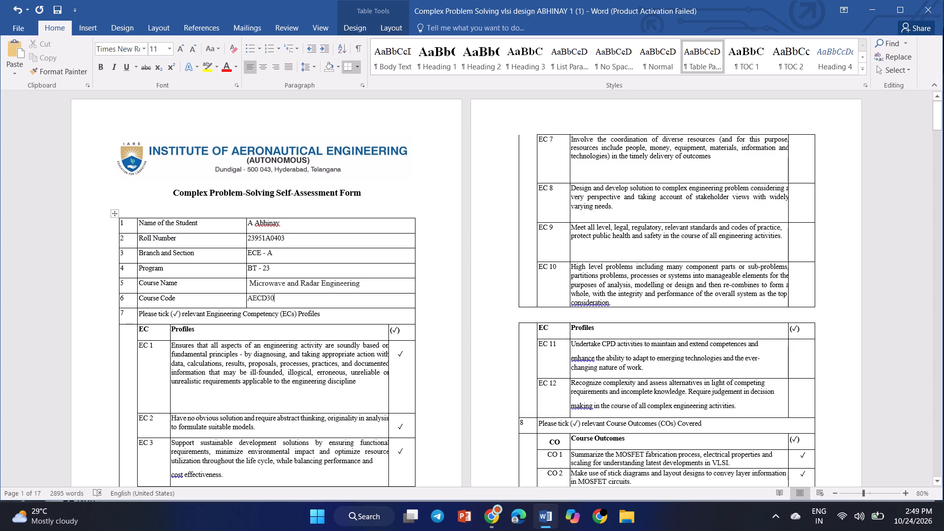
pyautogui.hotkey('alt', 'Tab')
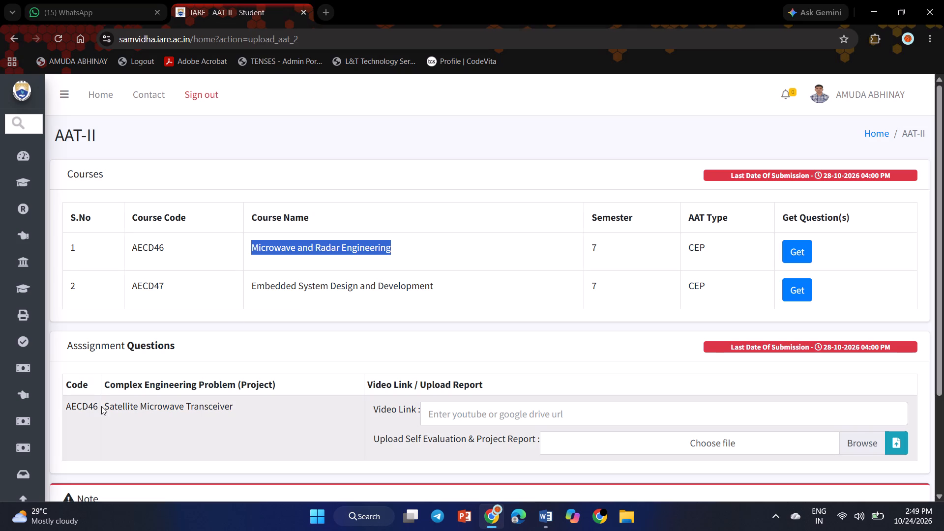
pyautogui.moveTo(95, 406); pyautogui.dragTo(65, 402)
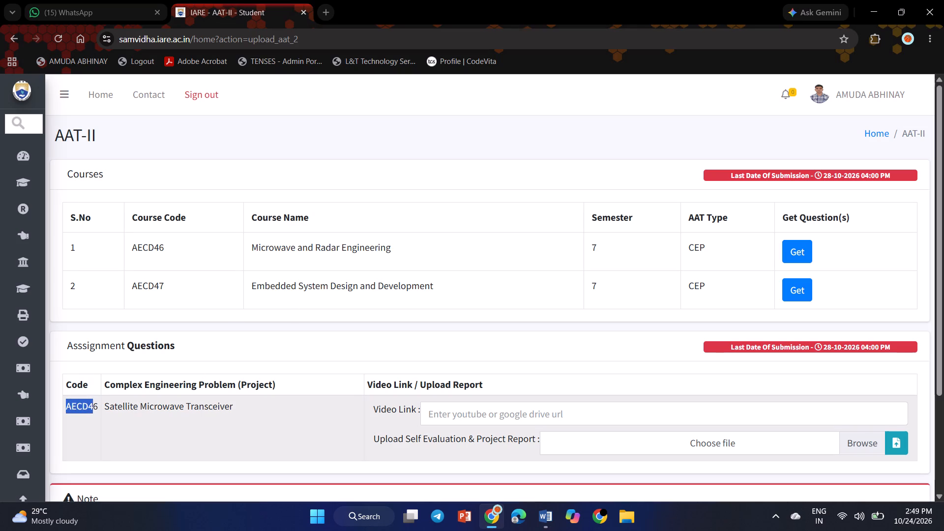
pyautogui.moveTo(96, 409); pyautogui.dragTo(67, 408)
pyautogui.hotkey('ctrl', 'c')
pyautogui.hotkey('alt', 'Tab')
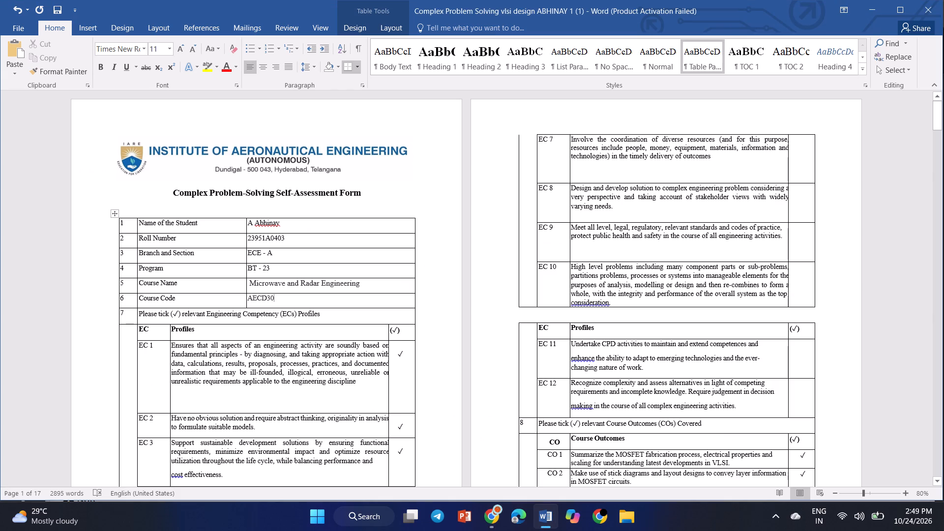
pyautogui.click(275, 299)
pyautogui.press('BackSpace')
pyautogui.press('BackSpace')
pyautogui.press('BackSpace')
pyautogui.press('BackSpace')
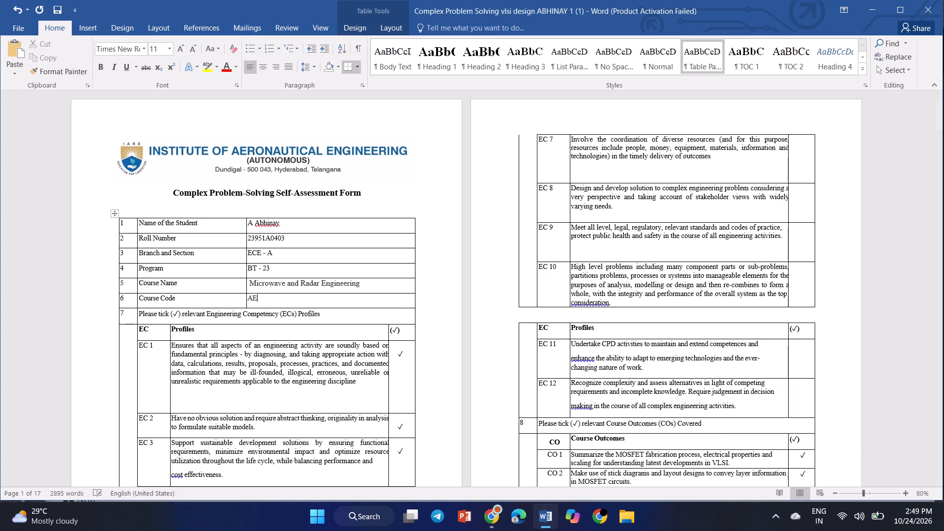
pyautogui.press('BackSpace')
pyautogui.press('BackSpace')
pyautogui.hotkey('ctrl', 'v')
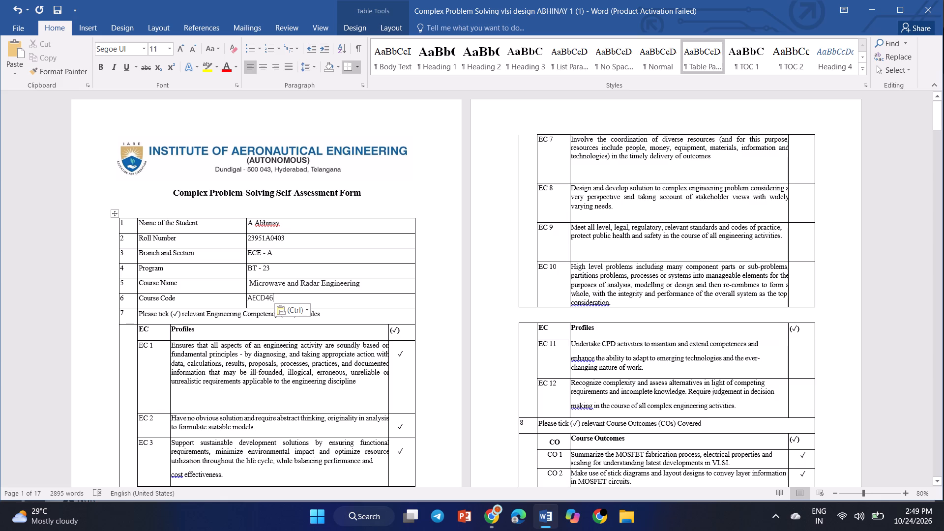
# Replace the project title on the report's title page with Satellite Microwave Transceiver, copied from the assignment questions table in Chrome.
pyautogui.scroll(-4, 294, 290)
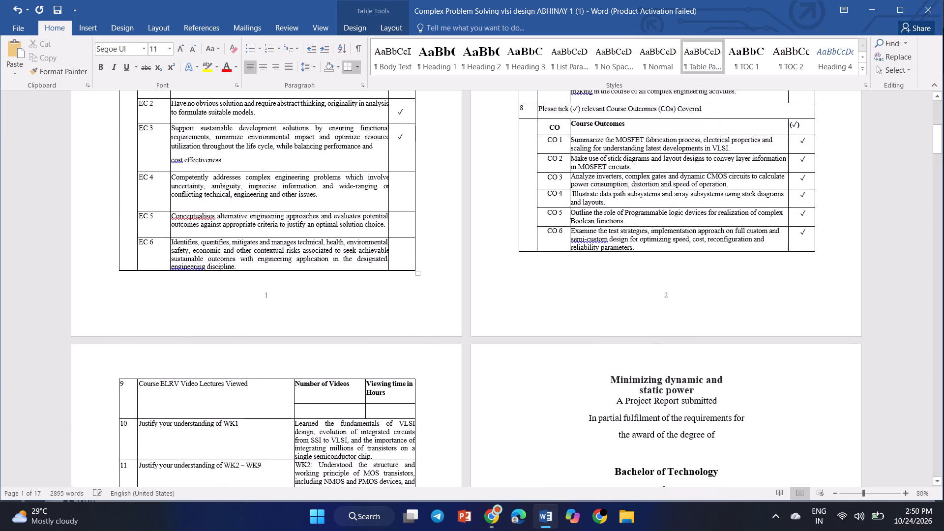
pyautogui.scroll(-5, 294, 290)
pyautogui.scroll(2, 294, 290)
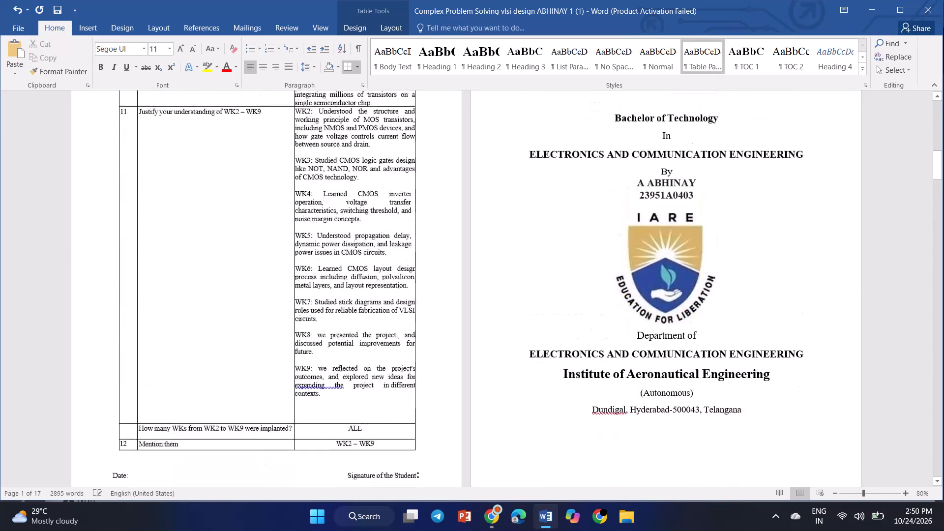
pyautogui.scroll(3, 294, 290)
pyautogui.scroll(-3, 294, 290)
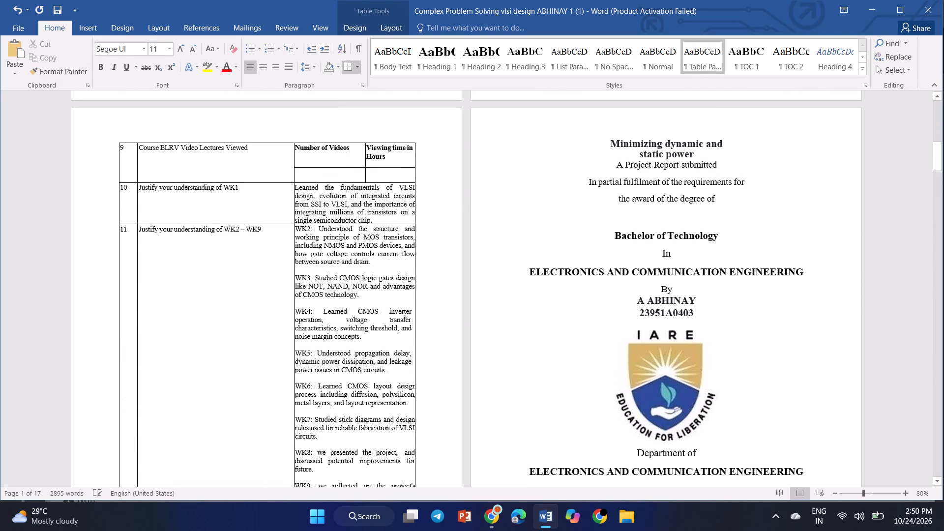
pyautogui.hotkey('alt', 'Tab')
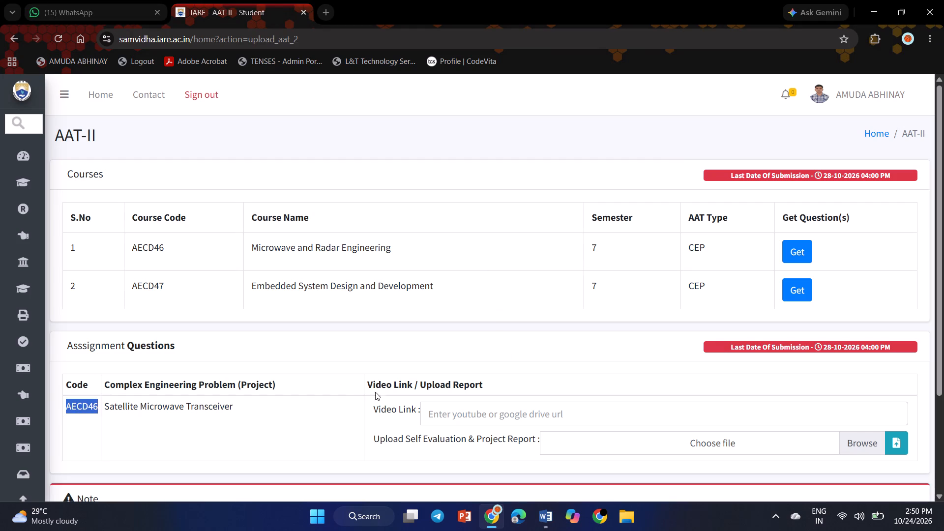
pyautogui.click(241, 405)
pyautogui.doubleClick(234, 406)
pyautogui.moveTo(232, 406); pyautogui.dragTo(230, 406)
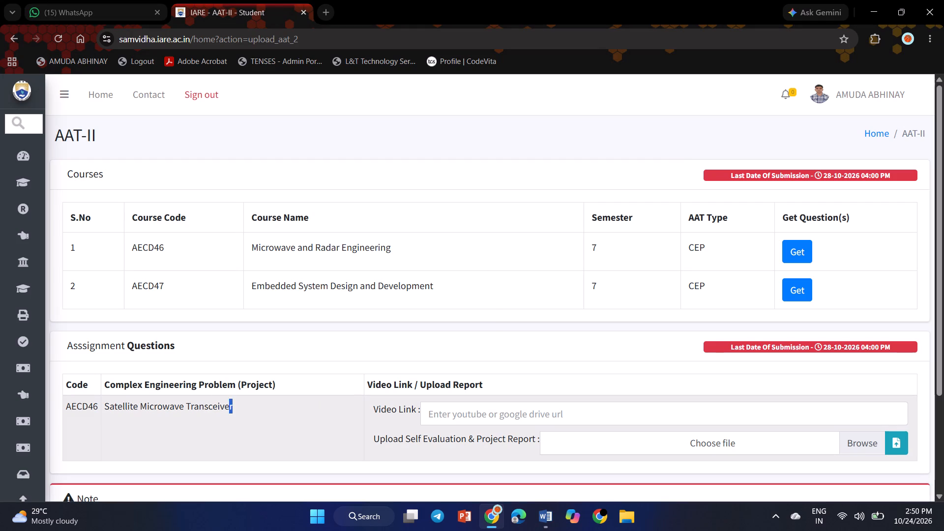
pyautogui.moveTo(230, 406); pyautogui.dragTo(102, 403)
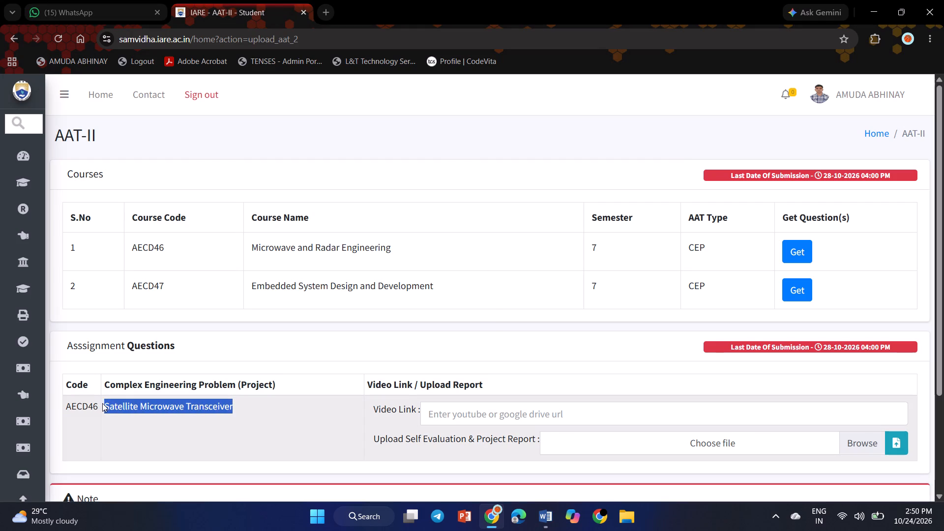
pyautogui.hotkey('ctrl', 'c')
pyautogui.hotkey('alt', 'Tab')
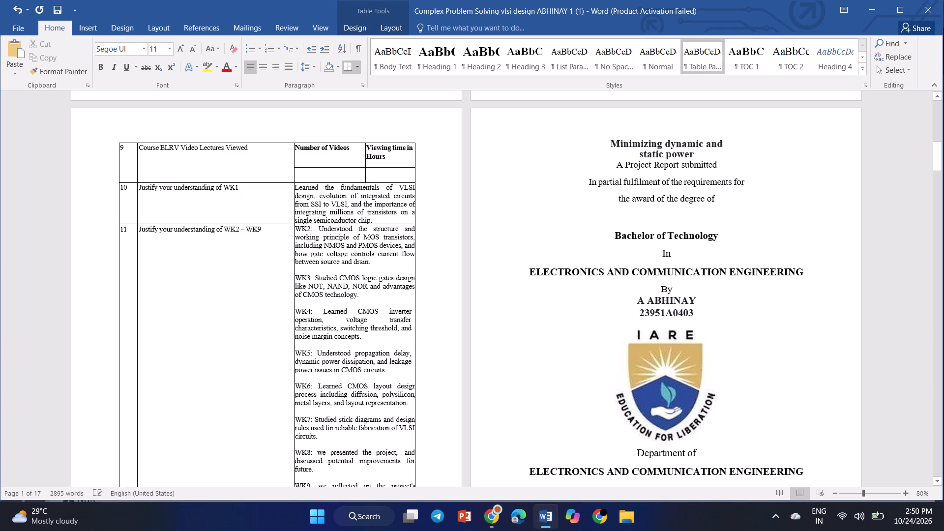
pyautogui.moveTo(609, 146); pyautogui.dragTo(683, 152)
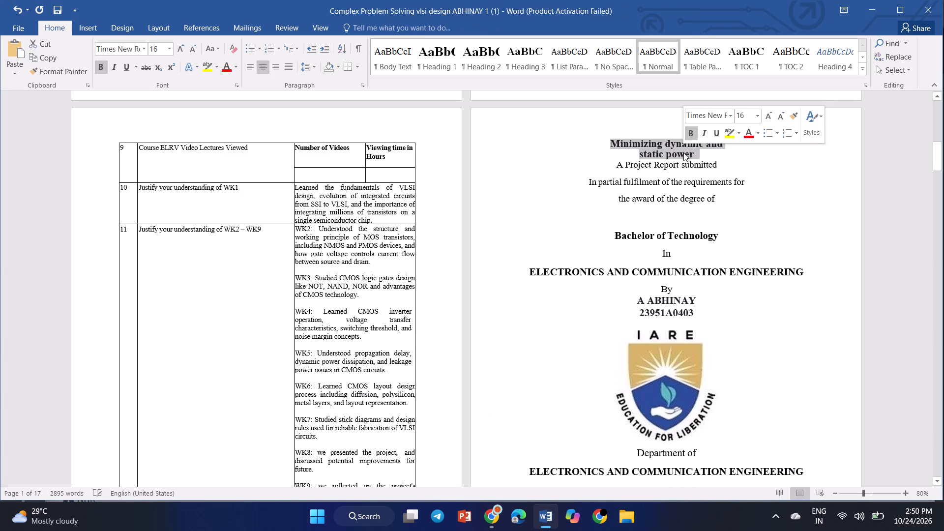
pyautogui.hotkey('ctrl', 'v')
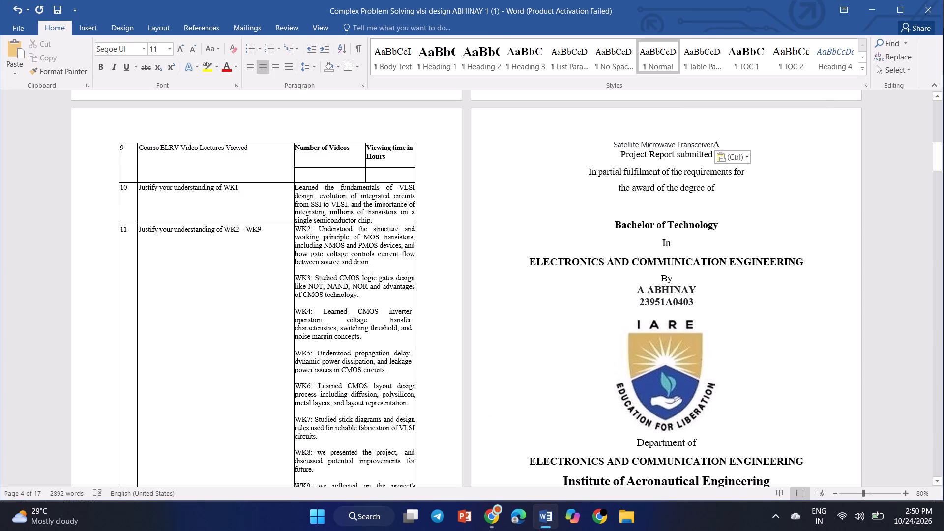
# Format the pasted title on the title page in bold Times New Roman.
pyautogui.moveTo(713, 147); pyautogui.dragTo(622, 146)
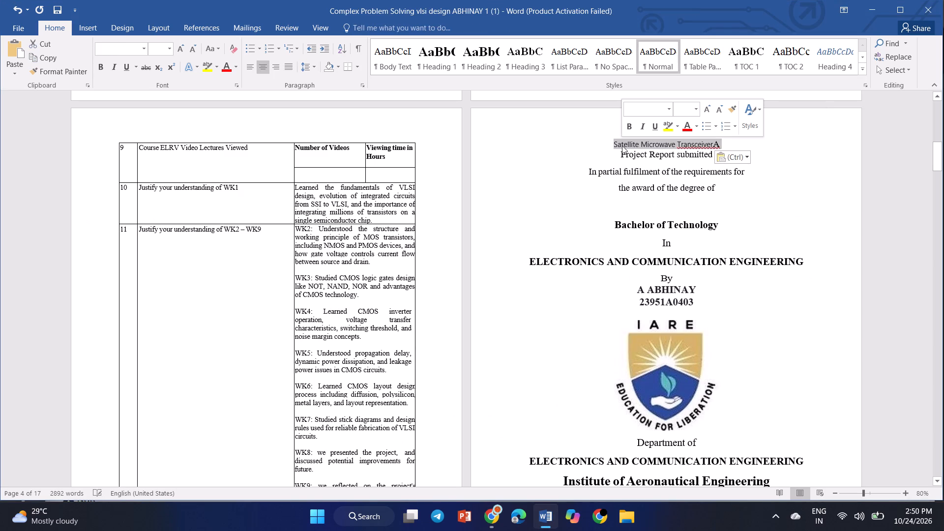
pyautogui.click(632, 127)
pyautogui.click(636, 109)
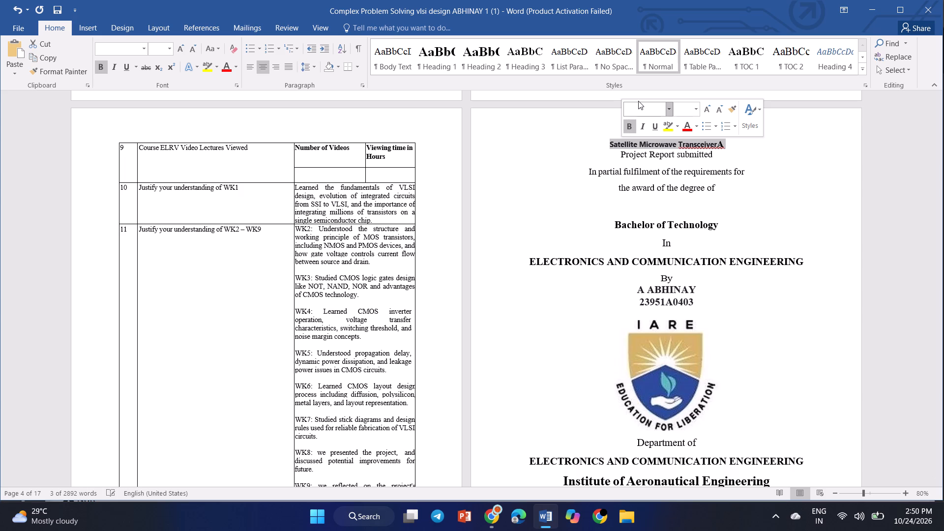
pyautogui.write('times')
pyautogui.press('Return')
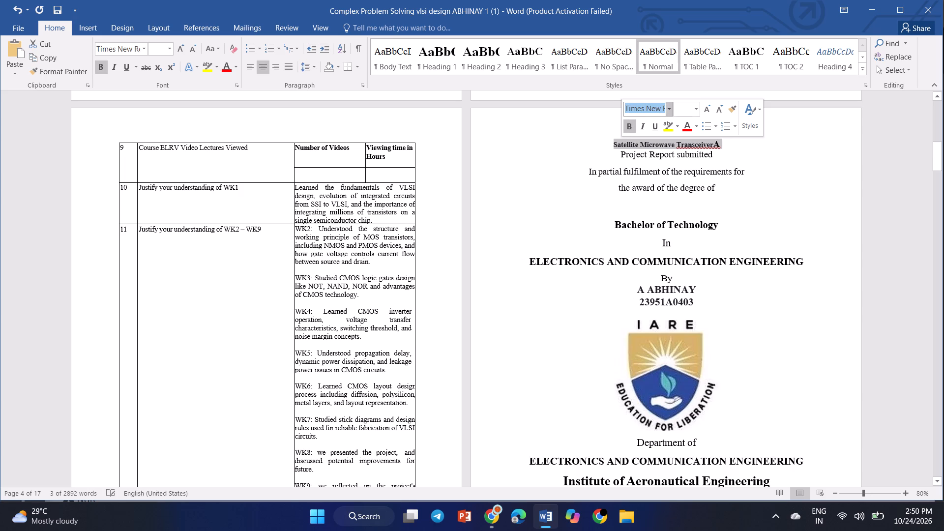
pyautogui.click(682, 105)
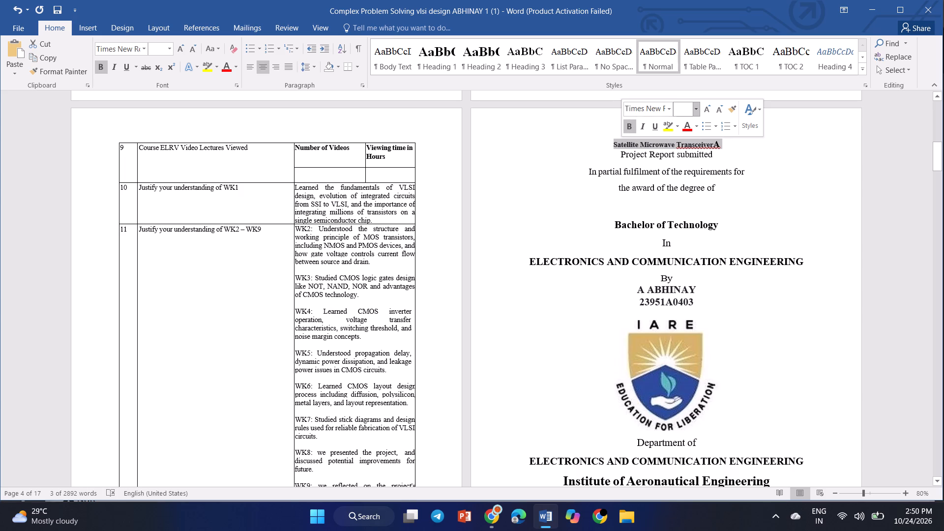
# Insert a space between the pasted title and the "A" of "A Project Report submitted", and remove the bold from that "A".
pyautogui.moveTo(713, 156); pyautogui.dragTo(686, 156)
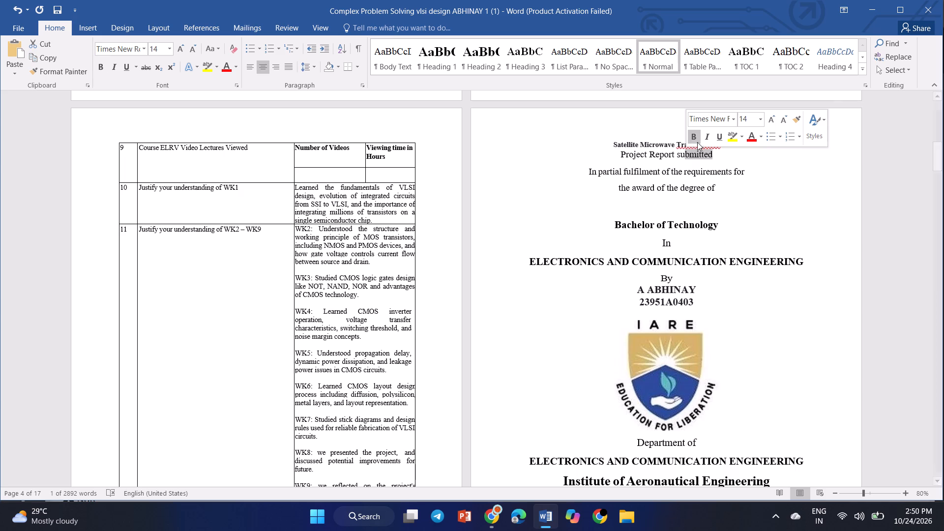
pyautogui.click(684, 147)
pyautogui.moveTo(711, 145); pyautogui.dragTo(620, 146)
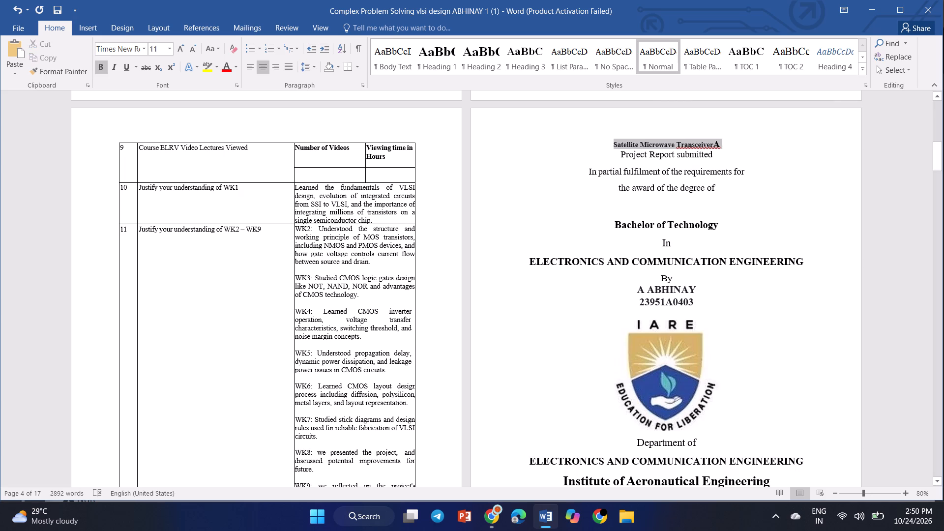
pyautogui.moveTo(620, 146); pyautogui.dragTo(726, 143)
pyautogui.click(714, 144)
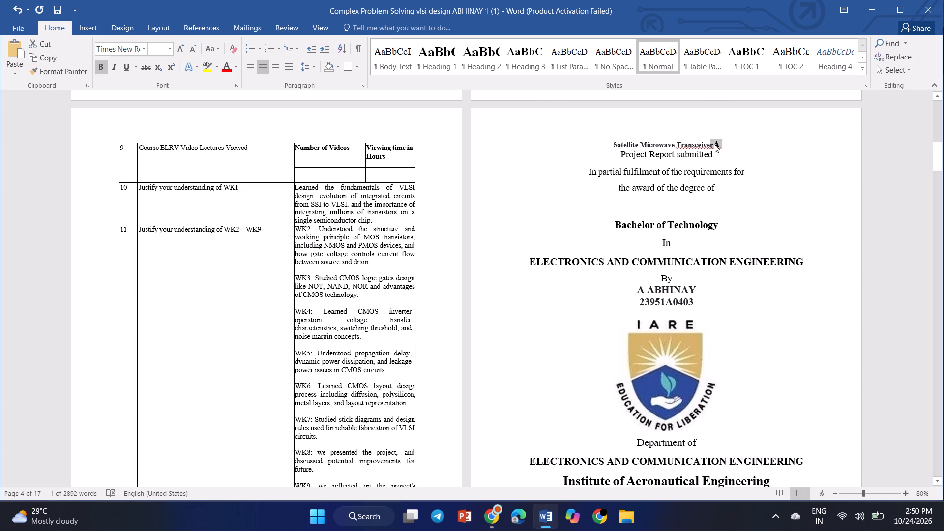
pyautogui.press('space')
pyautogui.moveTo(715, 146); pyautogui.dragTo(718, 146)
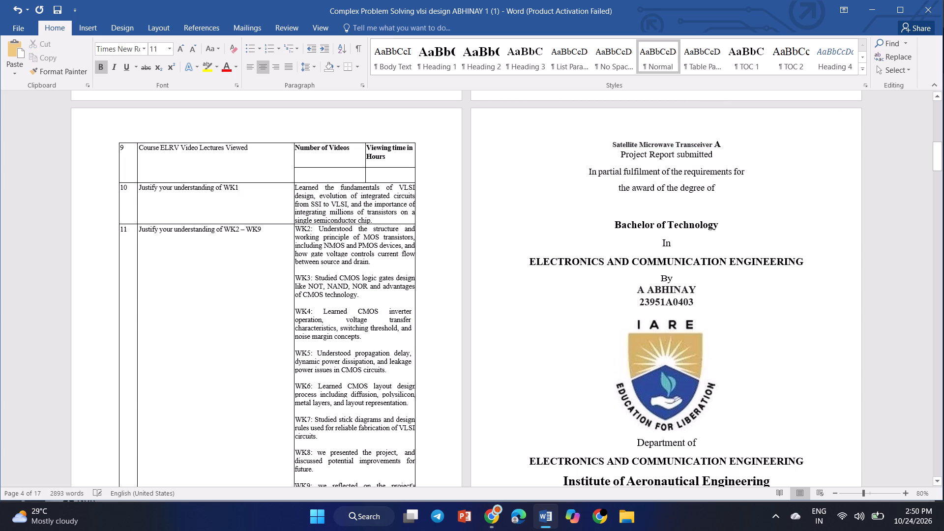
pyautogui.moveTo(718, 146); pyautogui.dragTo(723, 145)
pyautogui.click(733, 129)
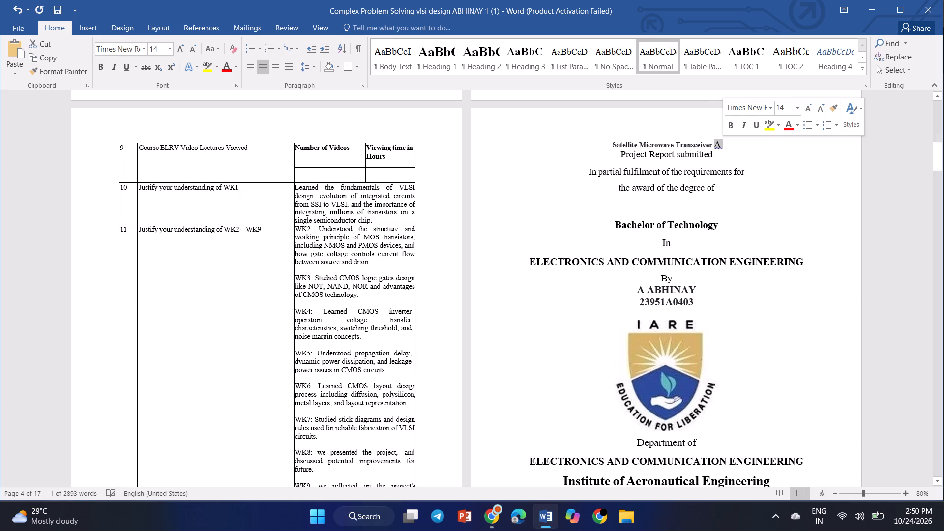
# Set the font size of the Satellite Microwave Transceiver title on the title page to 20.
pyautogui.moveTo(710, 145); pyautogui.dragTo(660, 145)
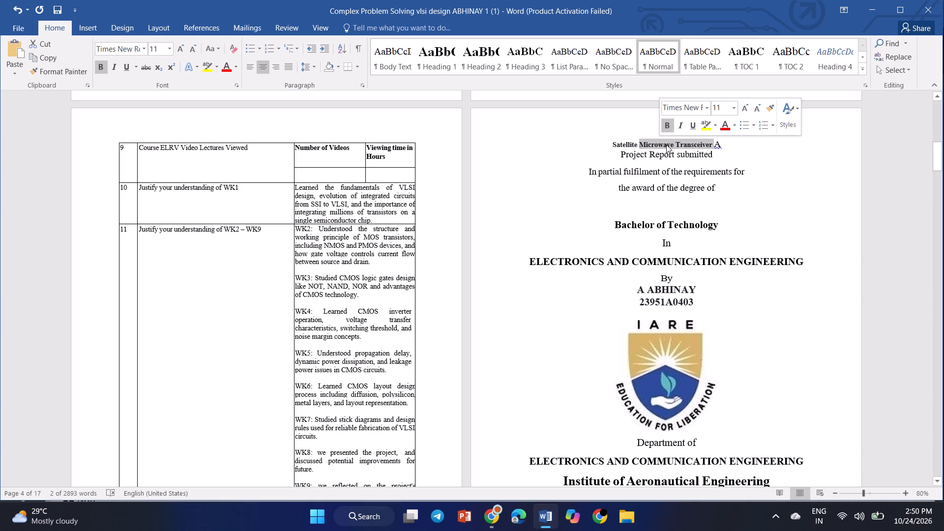
pyautogui.click(650, 145)
pyautogui.moveTo(612, 144); pyautogui.dragTo(653, 140)
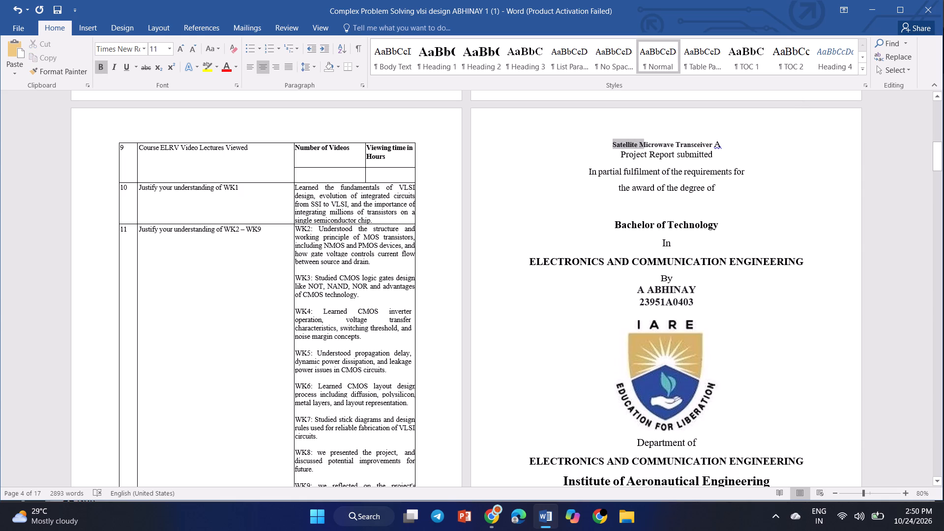
pyautogui.moveTo(653, 140); pyautogui.dragTo(701, 146)
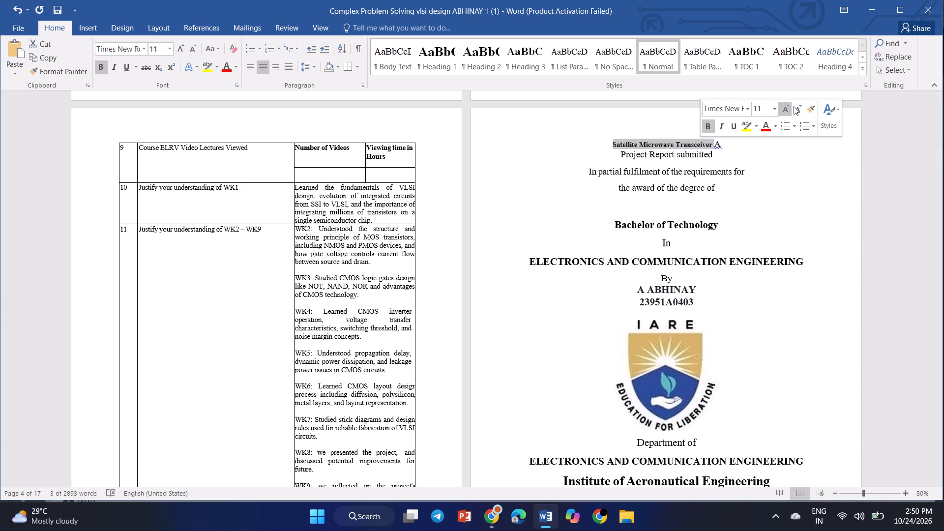
pyautogui.click(760, 111)
pyautogui.write('20')
pyautogui.press('Return')
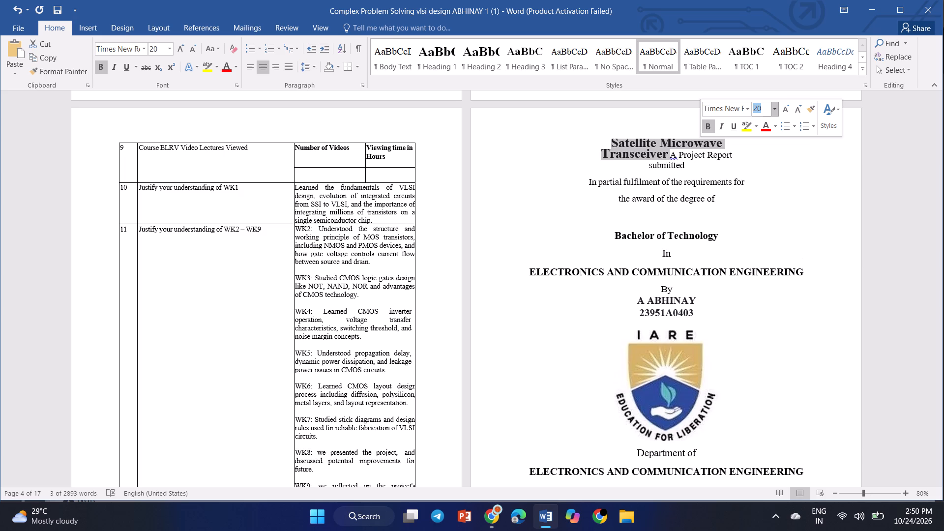
pyautogui.press('Return')
pyautogui.press('Return')
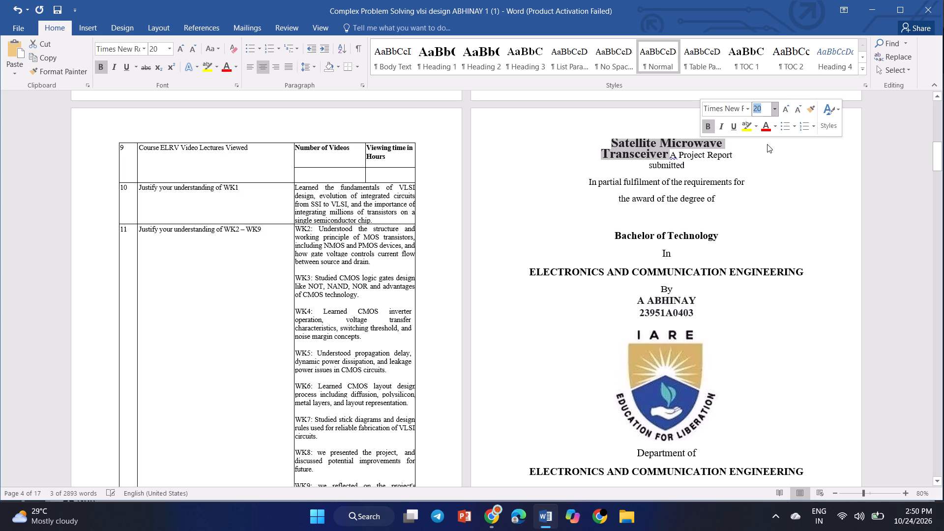
# Break the line after the title so that "A Project Report submitted" starts on its own line.
pyautogui.click(767, 145)
pyautogui.click(669, 154)
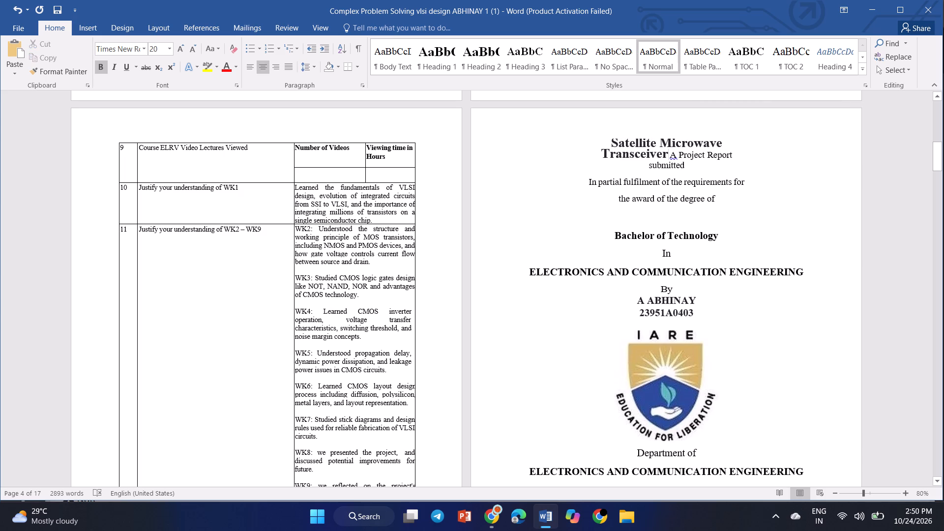
pyautogui.press('Return')
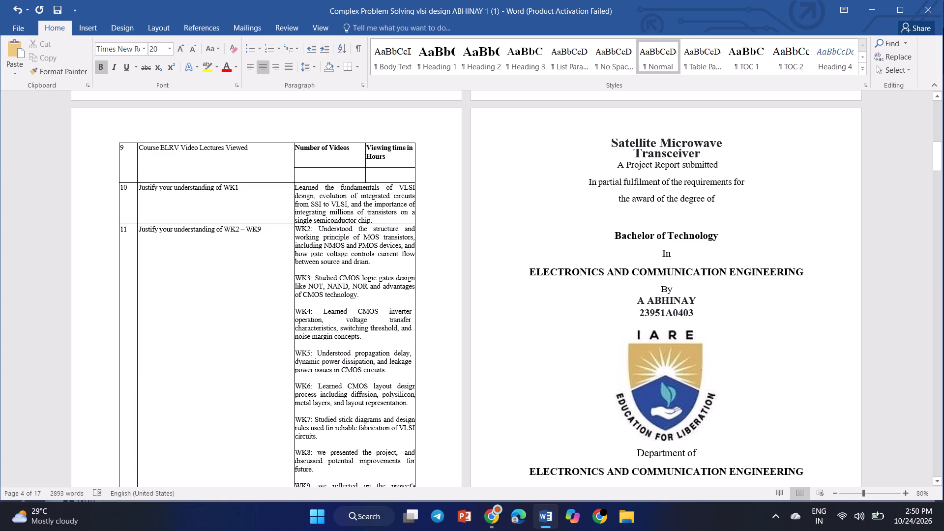
pyautogui.click(646, 131)
pyautogui.click(645, 127)
# Replace the project title "Minimizing dynamic and static power" in the certificate paragraph with the copied title, Satellite Microwave Transceiver.
pyautogui.scroll(-7, 662, 154)
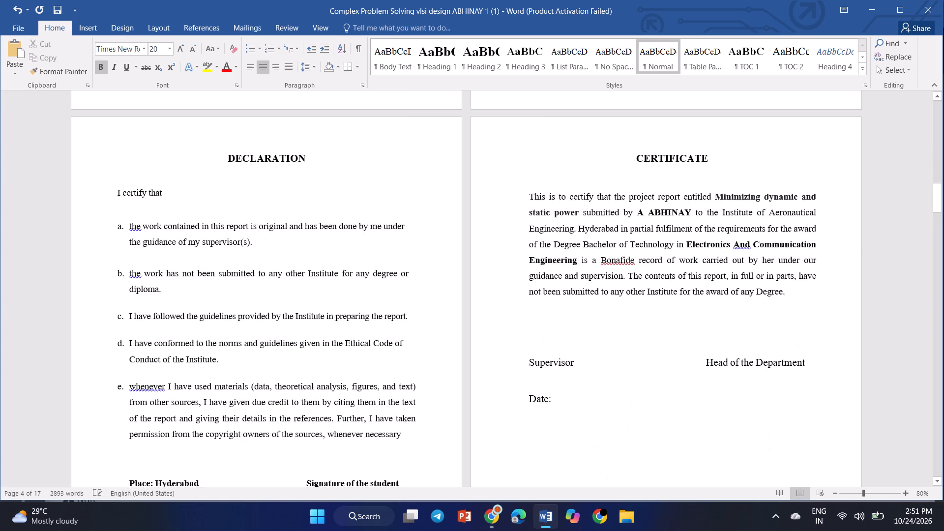
pyautogui.scroll(-1, 662, 154)
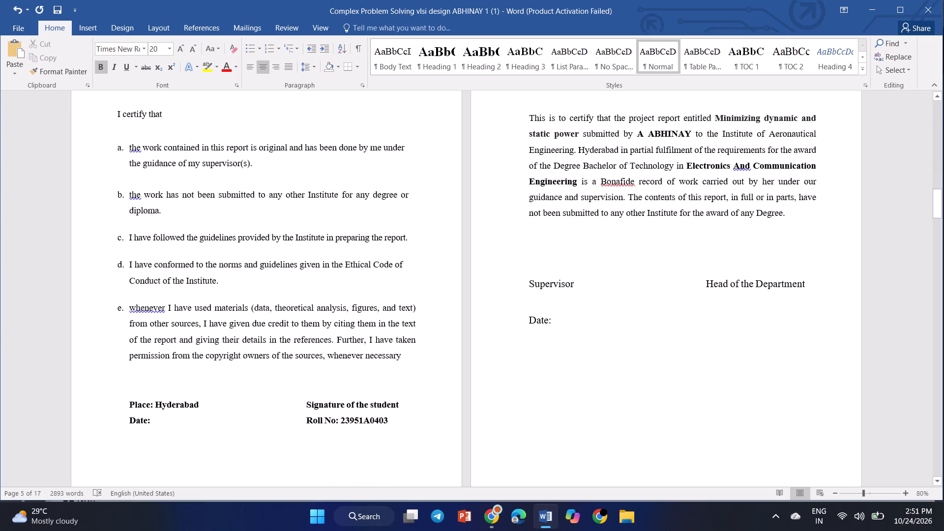
pyautogui.scroll(1, 644, 155)
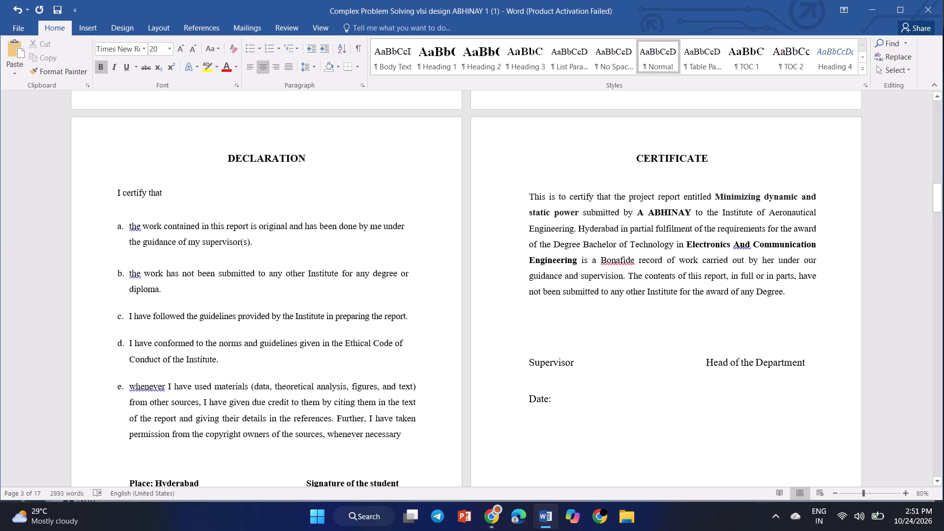
pyautogui.moveTo(715, 196); pyautogui.dragTo(570, 217)
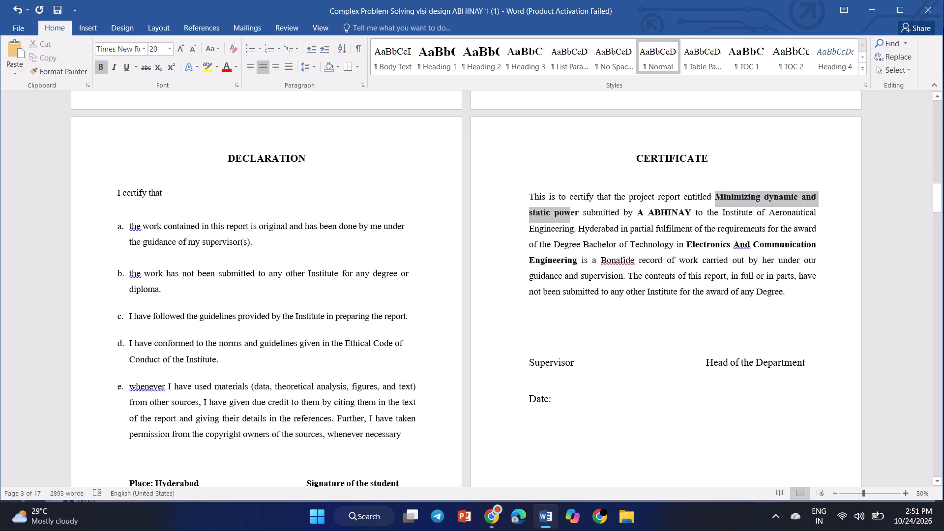
pyautogui.moveTo(570, 217); pyautogui.dragTo(578, 220)
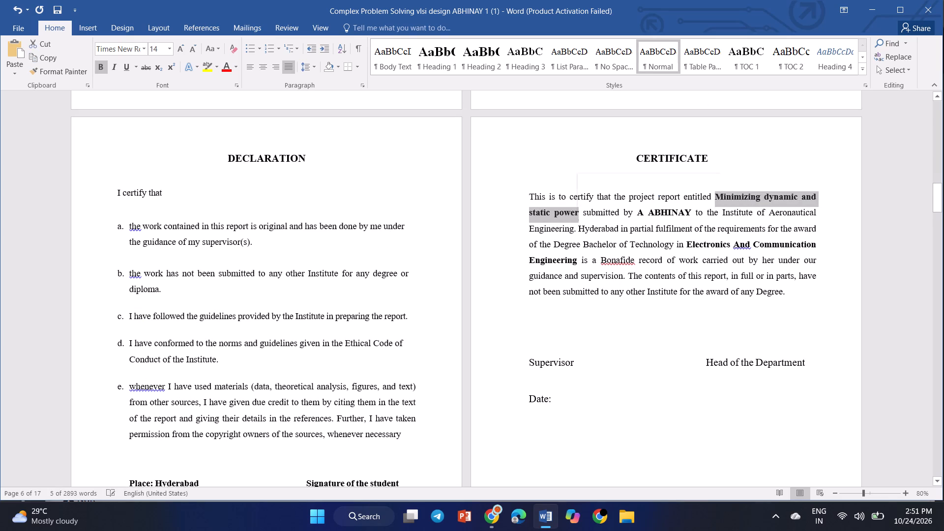
pyautogui.hotkey('ctrl', 'v')
# Format the Satellite Microwave Transceiver title in the certificate paragraph as bold Times New Roman, size 14.
pyautogui.moveTo(716, 199); pyautogui.dragTo(740, 198)
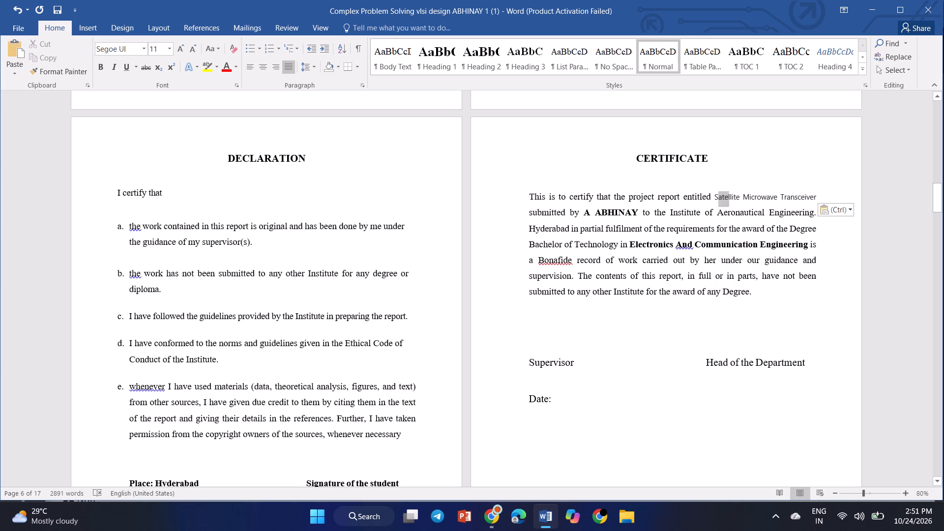
pyautogui.moveTo(740, 198); pyautogui.dragTo(745, 197)
pyautogui.moveTo(713, 198); pyautogui.dragTo(816, 195)
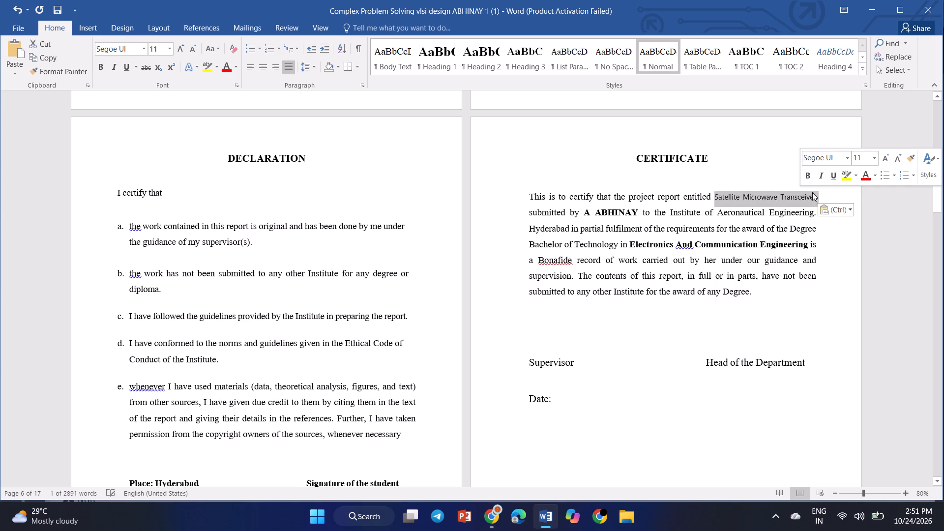
pyautogui.click(806, 182)
pyautogui.click(812, 165)
pyautogui.click(816, 159)
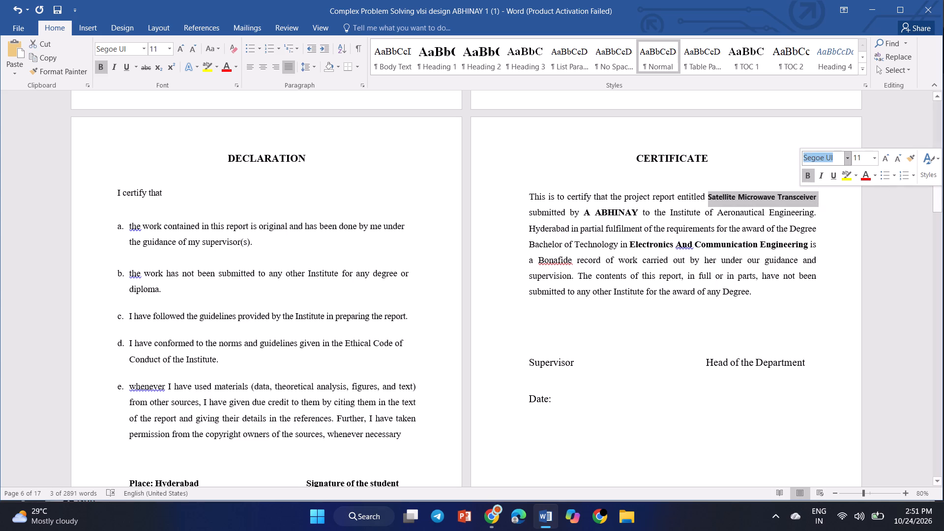
pyautogui.write('times')
pyautogui.press('Return')
pyautogui.click(859, 156)
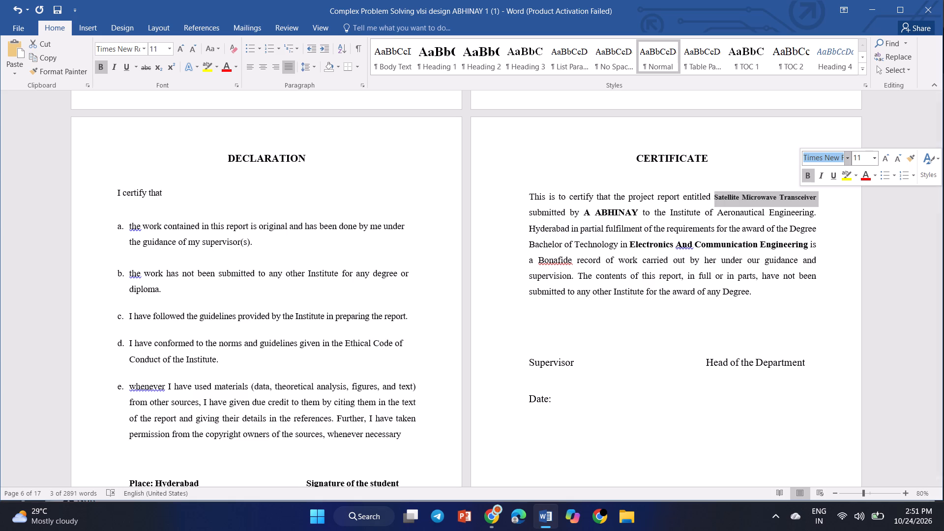
pyautogui.write('14')
pyautogui.press('Return')
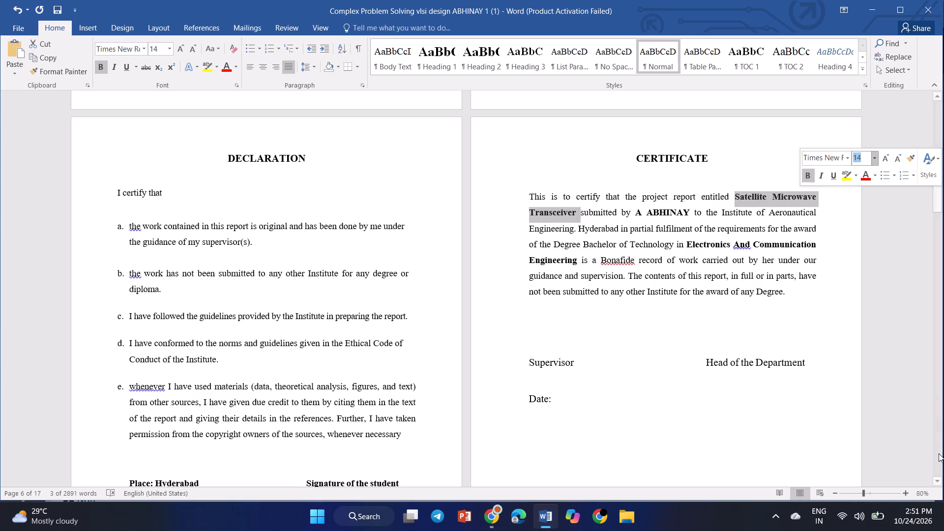
pyautogui.click(702, 341)
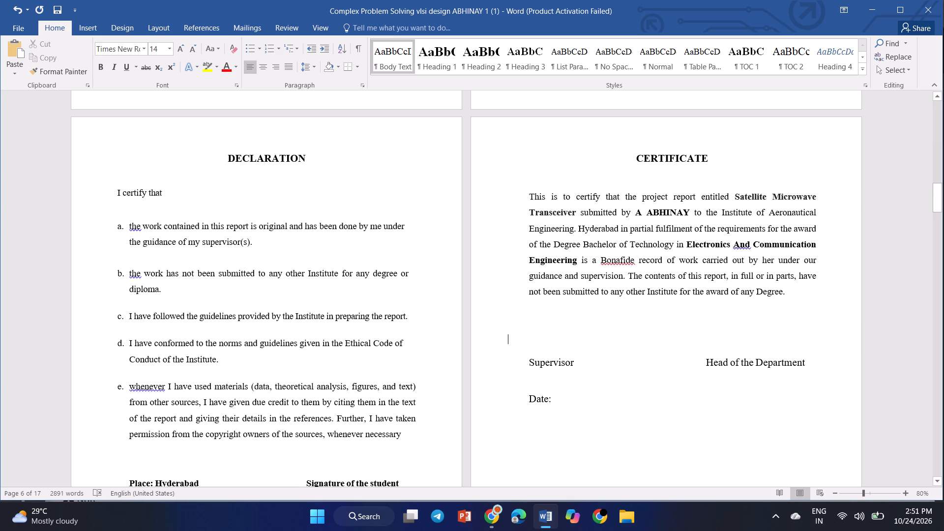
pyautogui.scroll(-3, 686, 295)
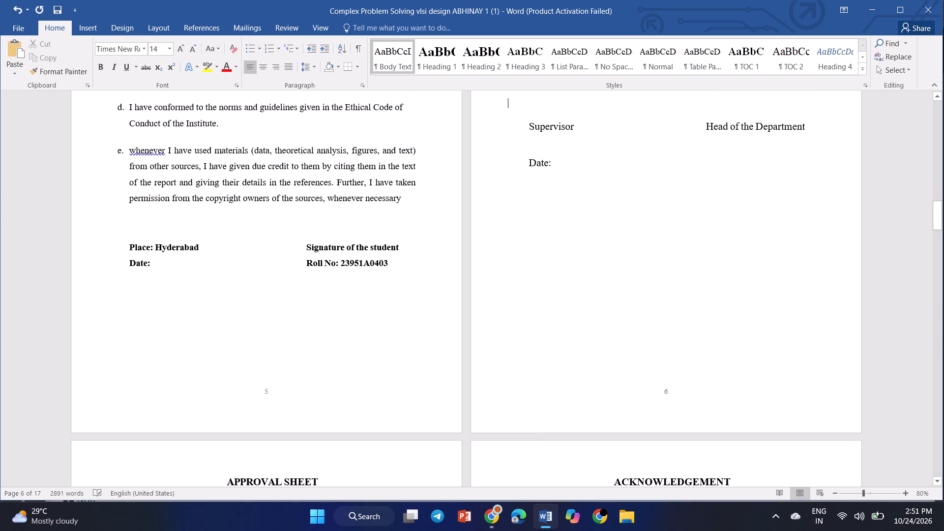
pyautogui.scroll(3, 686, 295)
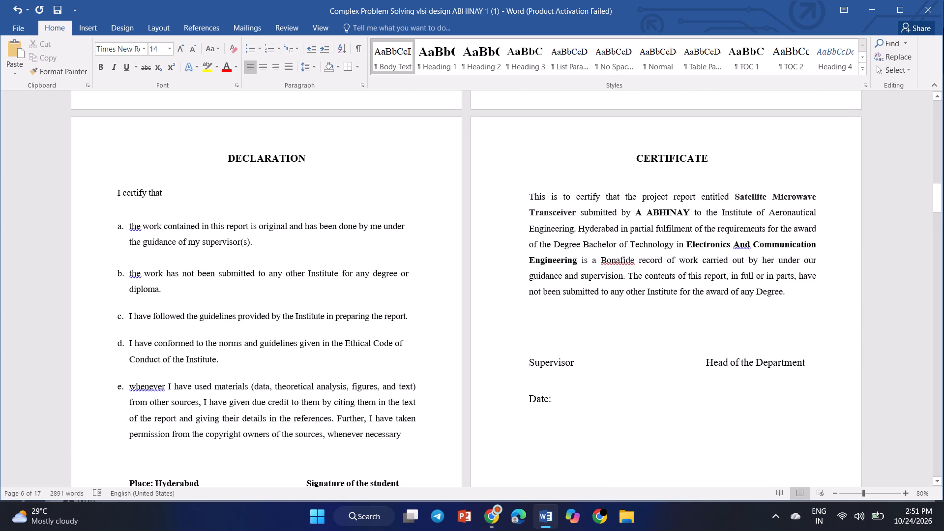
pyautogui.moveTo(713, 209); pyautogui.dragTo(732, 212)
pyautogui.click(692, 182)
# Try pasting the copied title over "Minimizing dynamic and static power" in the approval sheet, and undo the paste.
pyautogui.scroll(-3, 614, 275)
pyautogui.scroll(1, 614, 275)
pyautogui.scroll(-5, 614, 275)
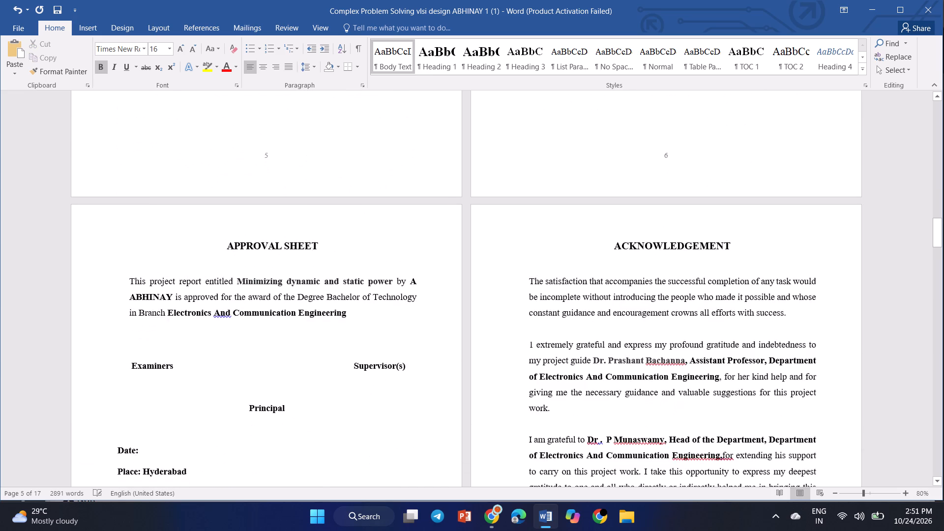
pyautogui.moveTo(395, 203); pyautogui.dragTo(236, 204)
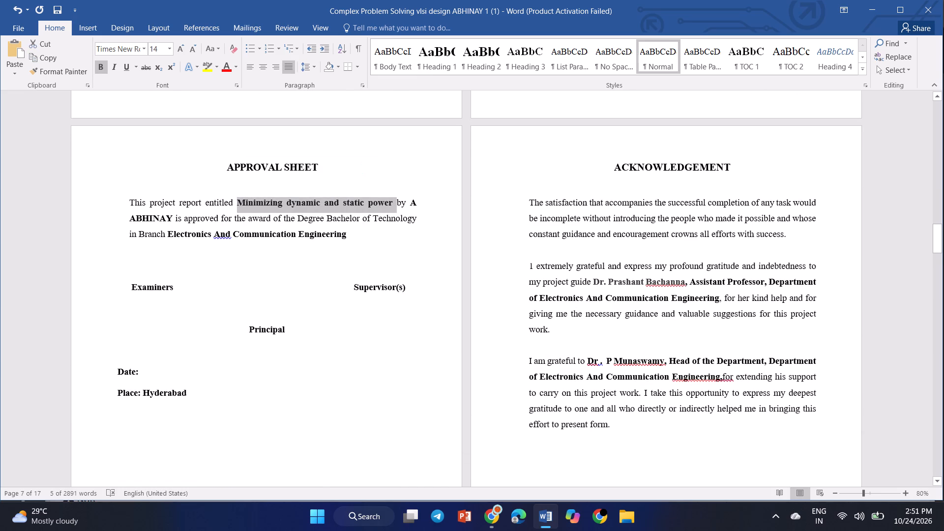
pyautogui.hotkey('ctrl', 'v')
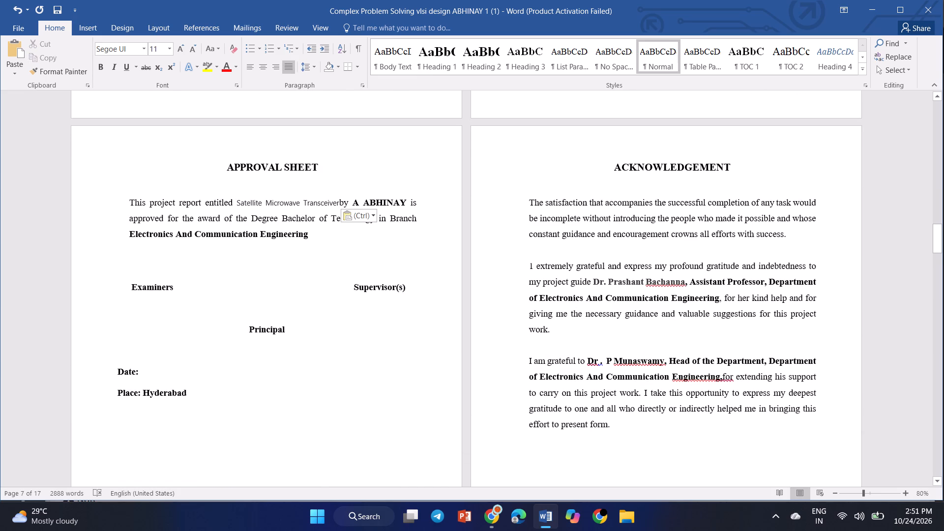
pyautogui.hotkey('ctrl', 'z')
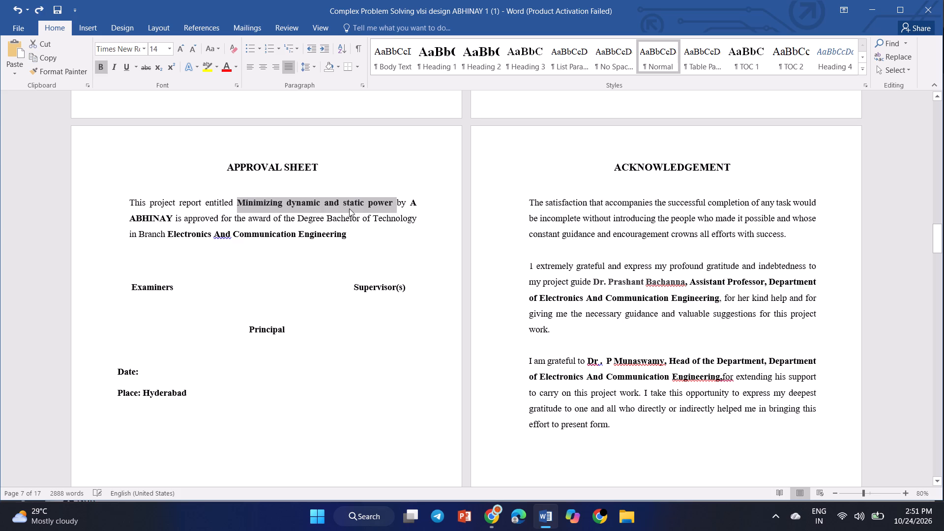
# Copy the formatted title Satellite Microwave Transceiver from the certificate and paste it over "Minimizing dynamic and static power" in the approval sheet.
pyautogui.scroll(4, 505, 218)
pyautogui.scroll(2, 605, 225)
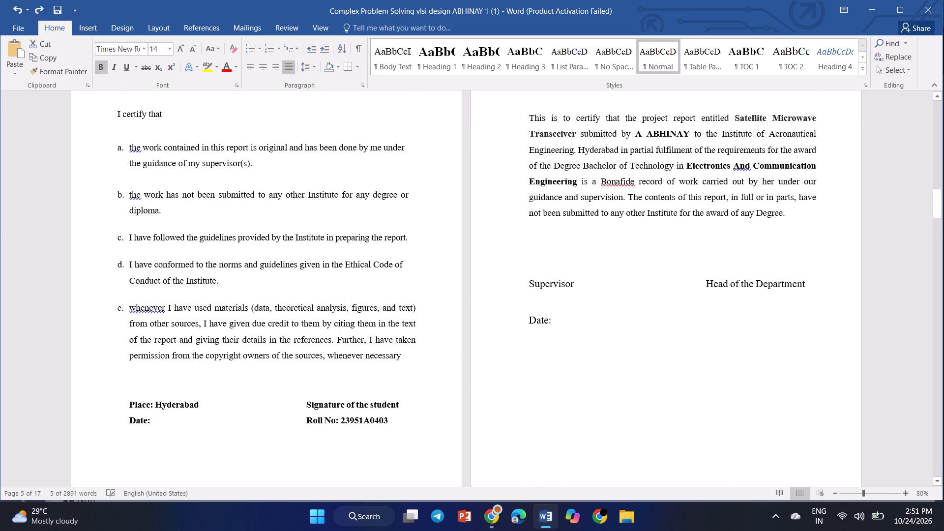
pyautogui.moveTo(734, 118); pyautogui.dragTo(565, 139)
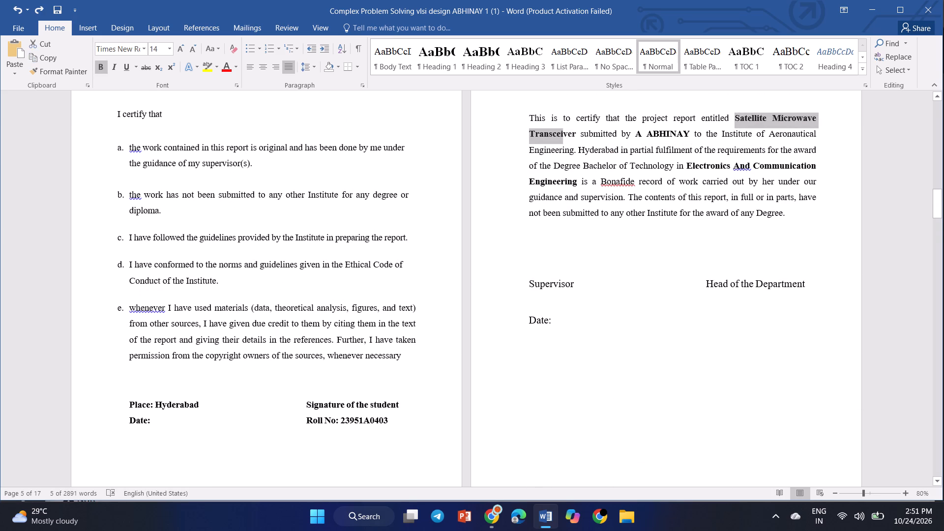
pyautogui.moveTo(565, 139); pyautogui.dragTo(577, 142)
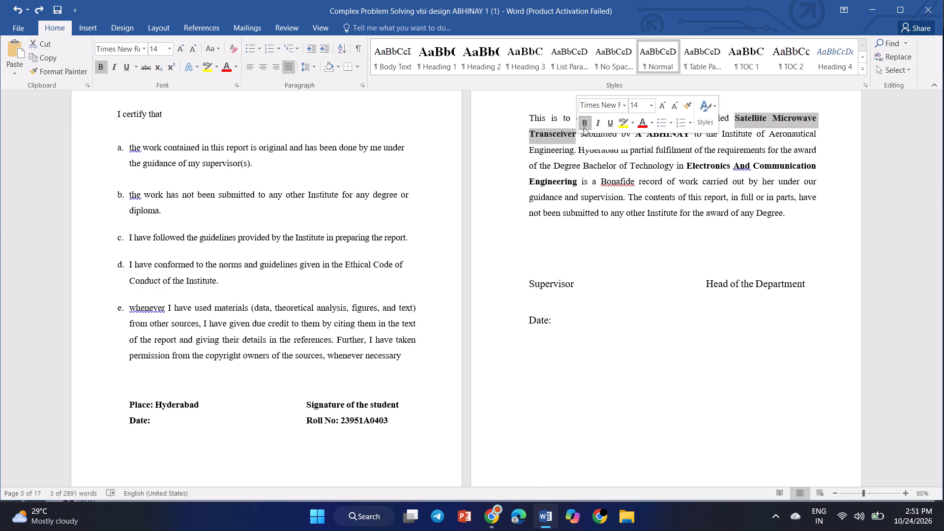
pyautogui.hotkey('ctrl', 'c')
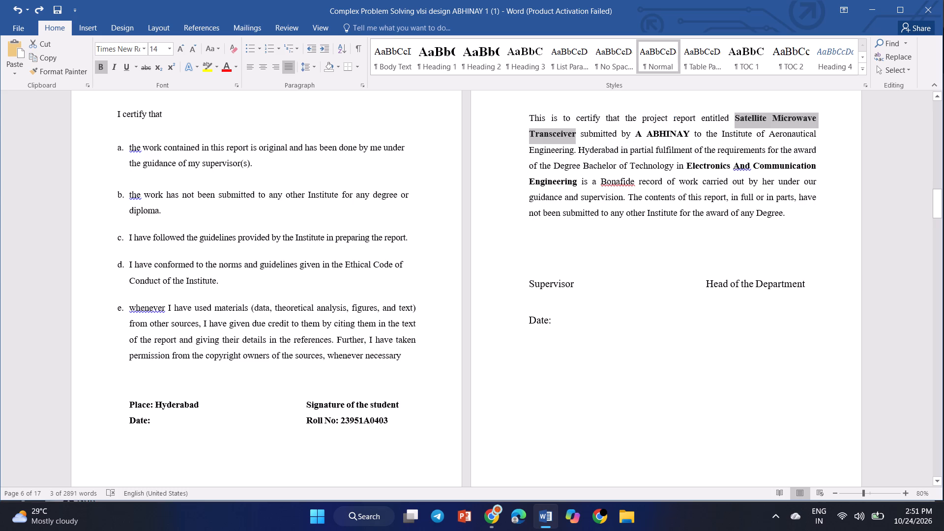
pyautogui.scroll(-5, 647, 305)
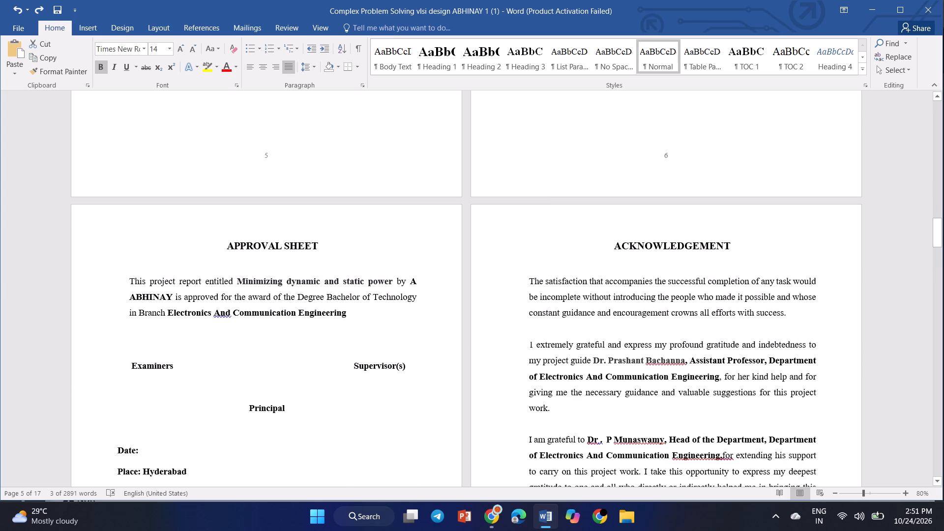
pyautogui.moveTo(237, 283); pyautogui.dragTo(390, 281)
pyautogui.hotkey('ctrl', 'v')
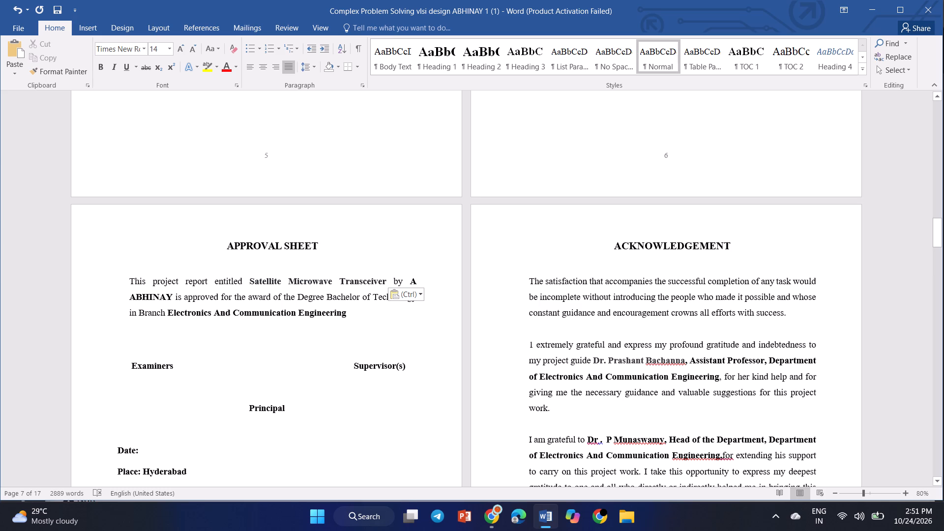
# Copy the project guide's name in the acknowledgement and paste it over the Head of the Department's name in the paragraph below.
pyautogui.click(405, 280)
pyautogui.scroll(-1, 424, 350)
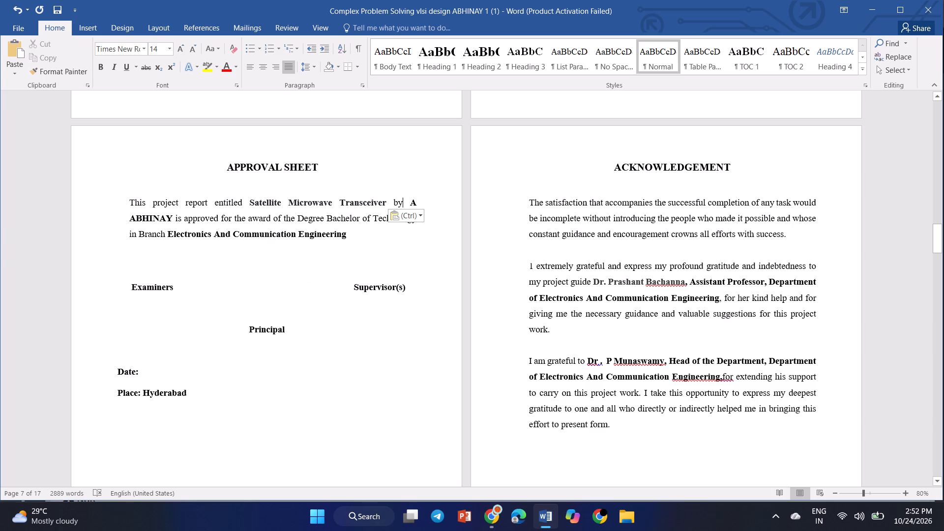
pyautogui.moveTo(685, 284); pyautogui.dragTo(656, 282)
pyautogui.moveTo(656, 282); pyautogui.dragTo(596, 278)
pyautogui.hotkey('ctrl', 'c')
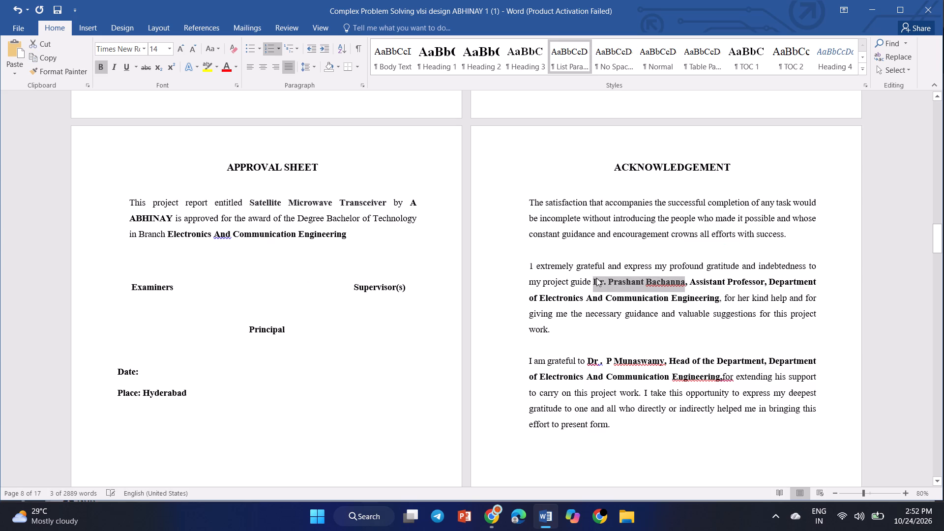
pyautogui.click(665, 360)
pyautogui.moveTo(663, 360); pyautogui.dragTo(603, 352)
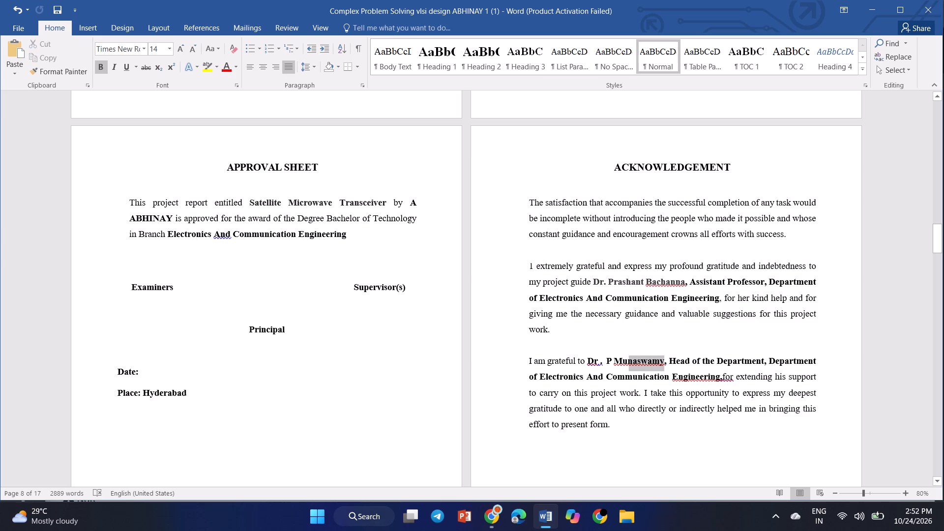
pyautogui.moveTo(603, 352); pyautogui.dragTo(595, 361)
pyautogui.hotkey('ctrl', 'v')
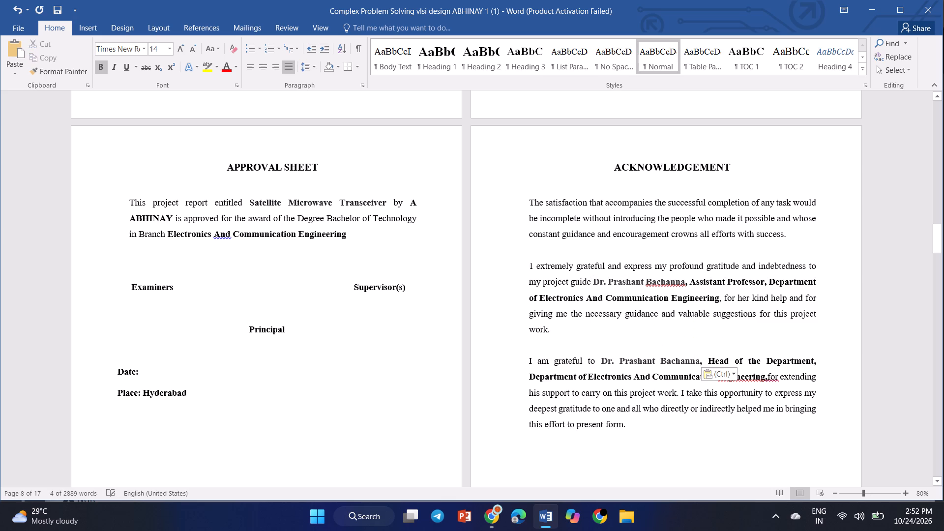
# Delete the project guide's name before "Assistant Professor" in the acknowledgement, back to its initial D.
pyautogui.click(685, 283)
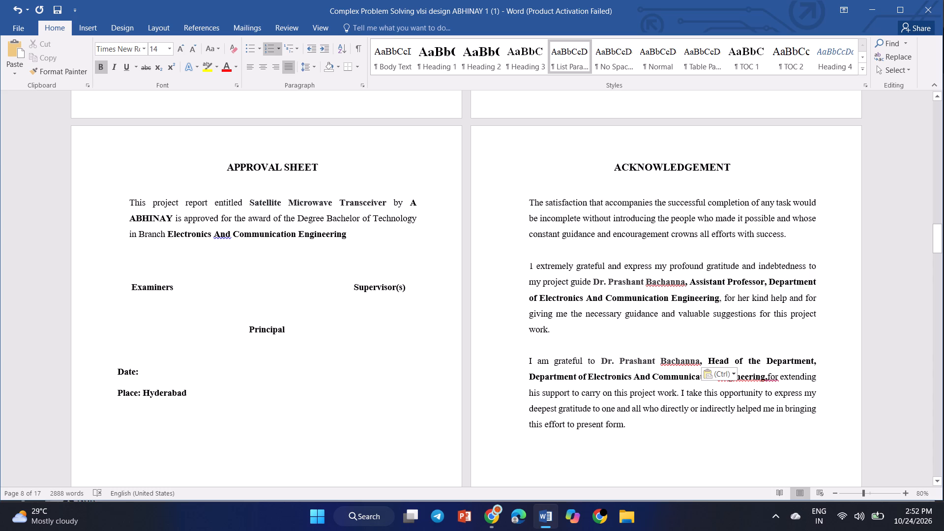
pyautogui.press('BackSpace')
pyautogui.press('BackSpace')
pyautogui.press('BackSpace')
pyautogui.press('BackSpace')
pyautogui.press('BackSpace')
pyautogui.press('BackSpace')
pyautogui.press('BackSpace')
pyautogui.press('BackSpace')
pyautogui.press('BackSpace')
pyautogui.press('BackSpace')
pyautogui.press('BackSpace')
pyautogui.press('BackSpace')
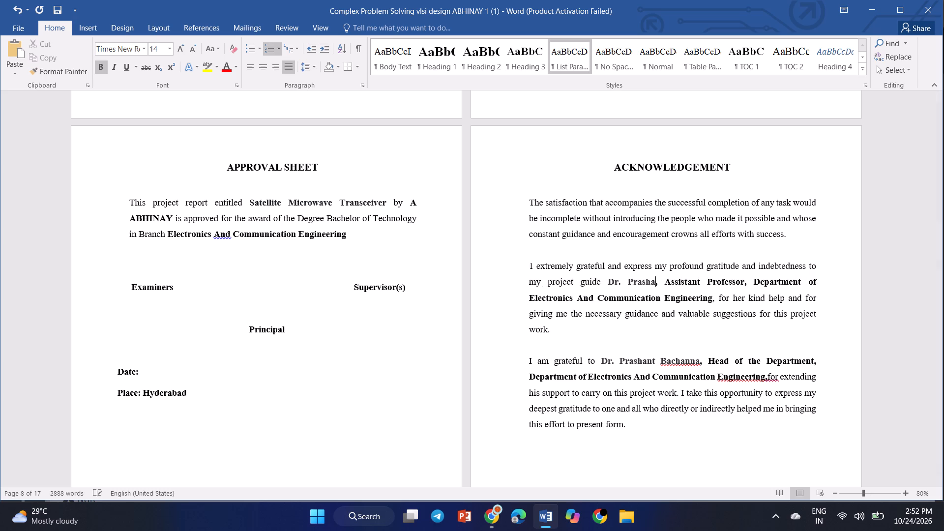
pyautogui.press('BackSpace')
pyautogui.press('BackSpace')
pyautogui.press('BackSpace')
pyautogui.press('BackSpace')
pyautogui.press('BackSpace')
pyautogui.press('BackSpace')
pyautogui.press('BackSpace')
pyautogui.press('BackSpace')
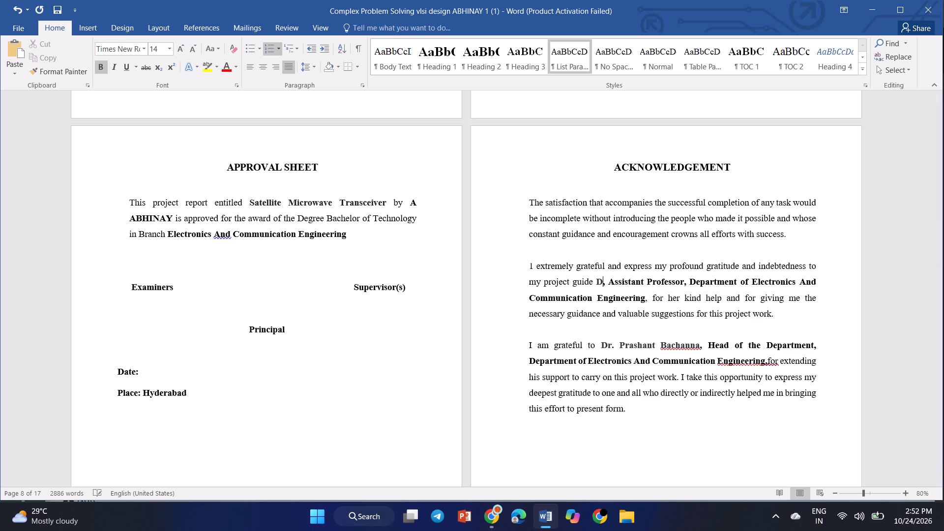
# Switch to the browser showing the AAT-II assignment page.
pyautogui.hotkey('alt', 'Tab')
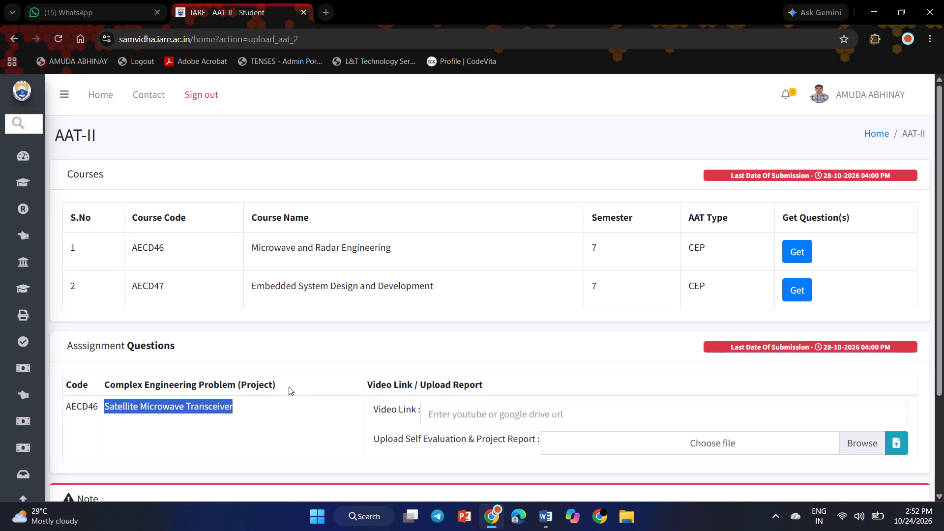
# In Chrome, show the college portal's timetable for the Electronics and Communication Engineering VII Semester section and examine the subject and staff list.
pyautogui.click(74, 390)
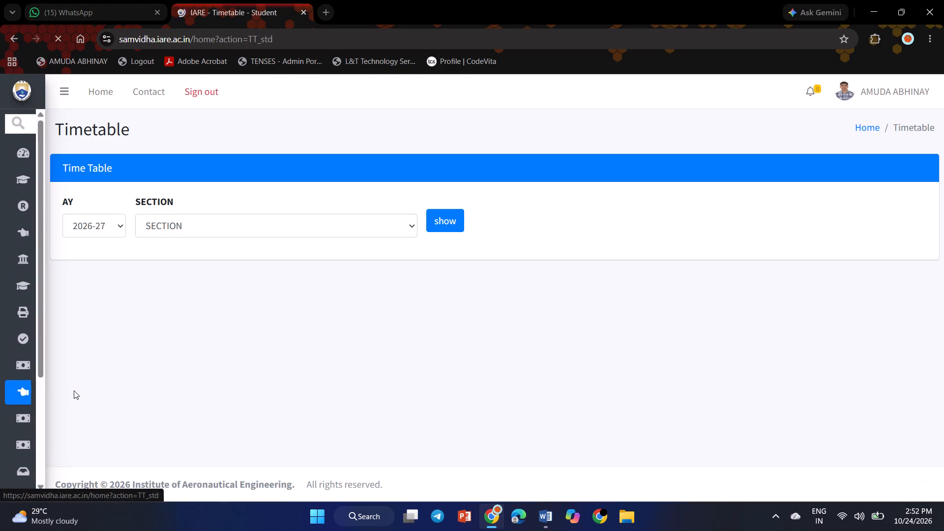
pyautogui.click(412, 228)
pyautogui.click(384, 288)
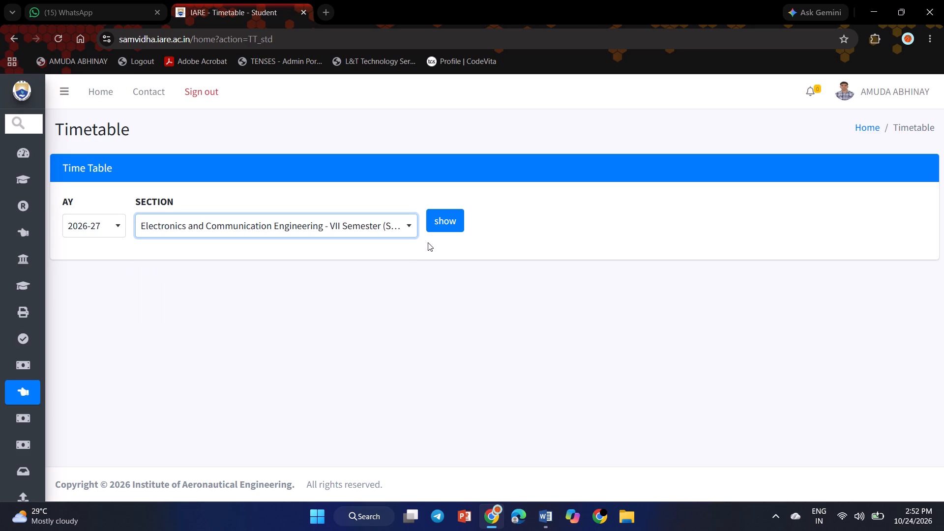
pyautogui.click(447, 221)
pyautogui.scroll(-5, 447, 221)
pyautogui.scroll(1, 447, 221)
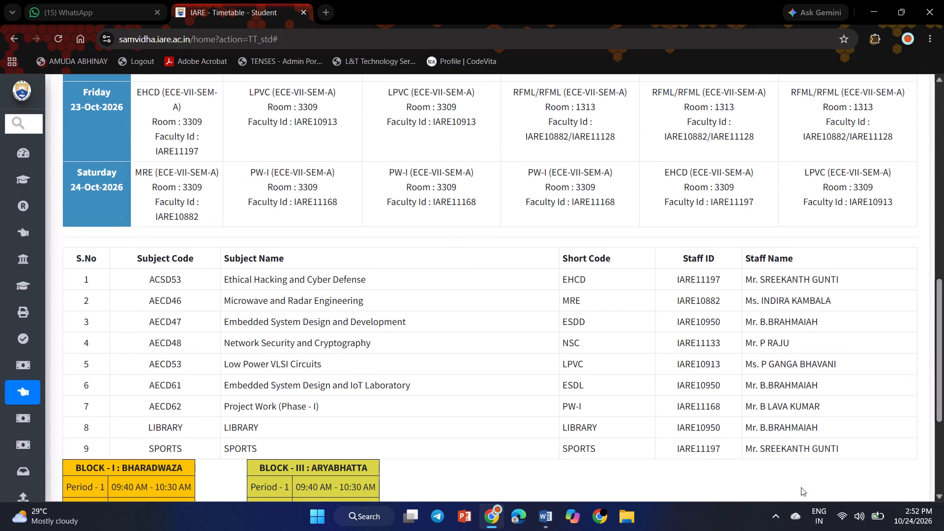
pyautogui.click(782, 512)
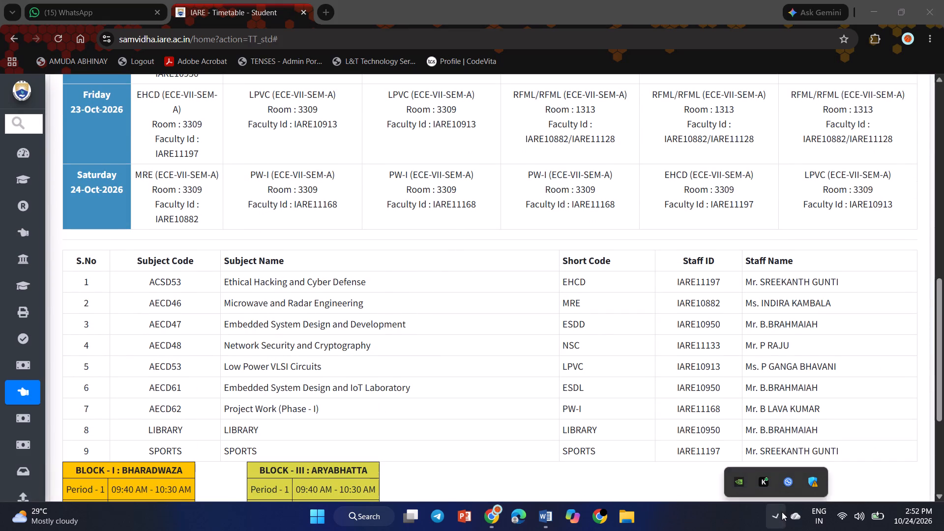
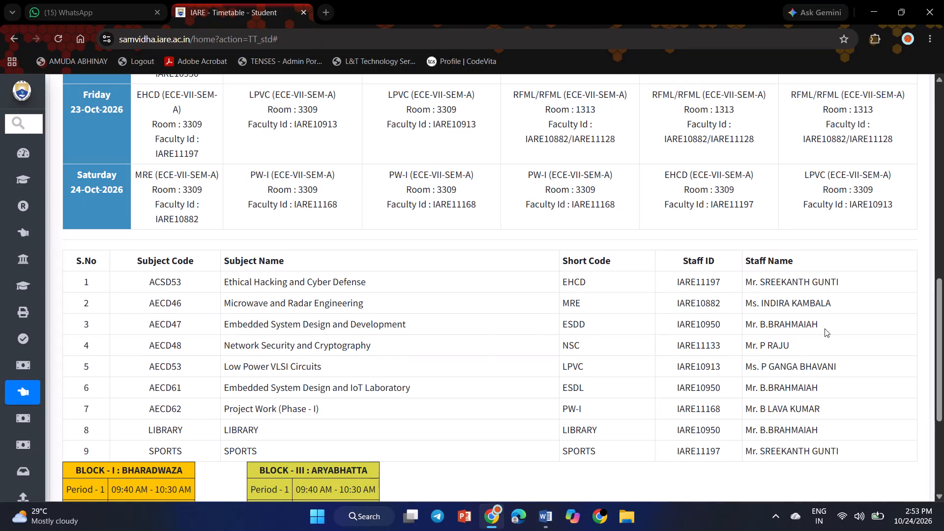
# Copy the staff name listed for Microwave and Radar Engineering from the timetable's subject table and return to the Word report.
pyautogui.moveTo(836, 301); pyautogui.dragTo(813, 300)
pyautogui.moveTo(813, 300); pyautogui.dragTo(746, 303)
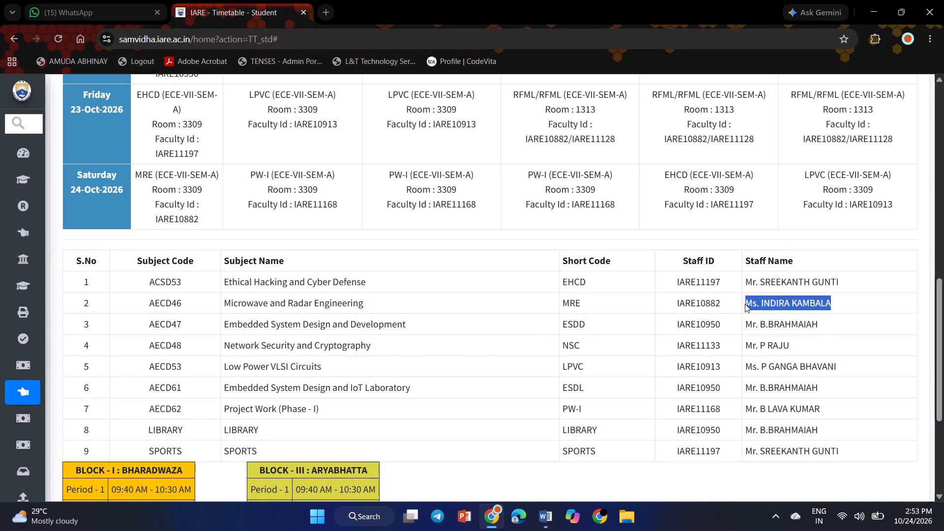
pyautogui.hotkey('ctrl', 'c')
pyautogui.hotkey('alt', 'Tab')
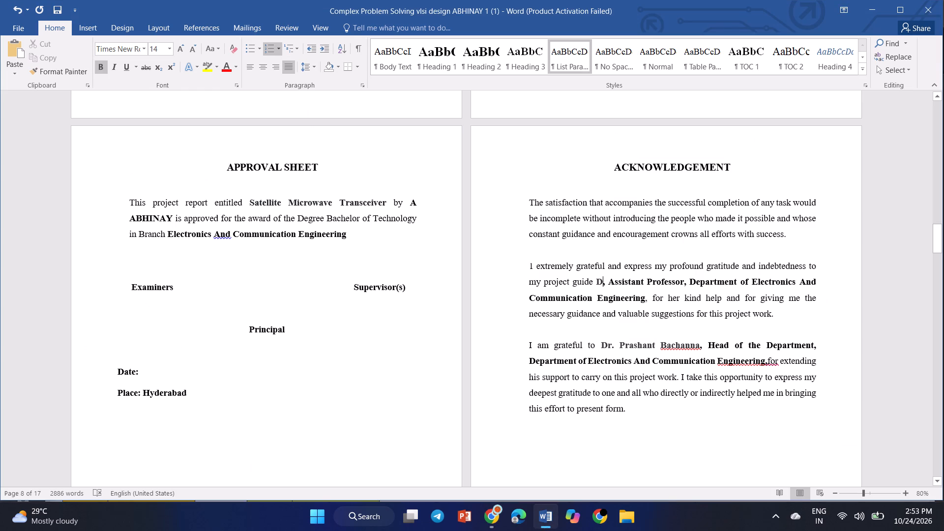
# Remove the leftover letter of the old project guide's name in the acknowledgement and paste the copied staff name there.
pyautogui.press('BackSpace')
pyautogui.hotkey('ctrl', 'v')
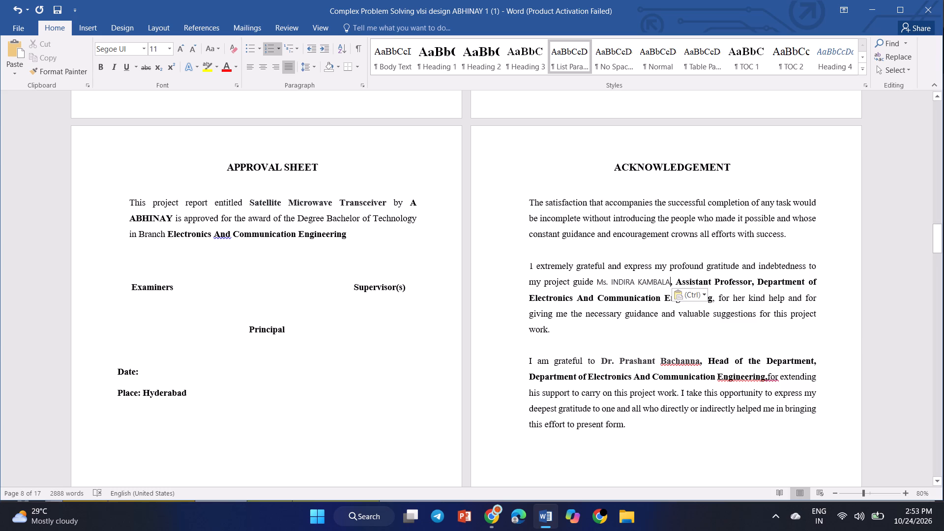
# Format the pasted project guide's name in the acknowledgement as bold, 12 pt Times New Roman.
pyautogui.moveTo(669, 282); pyautogui.dragTo(598, 278)
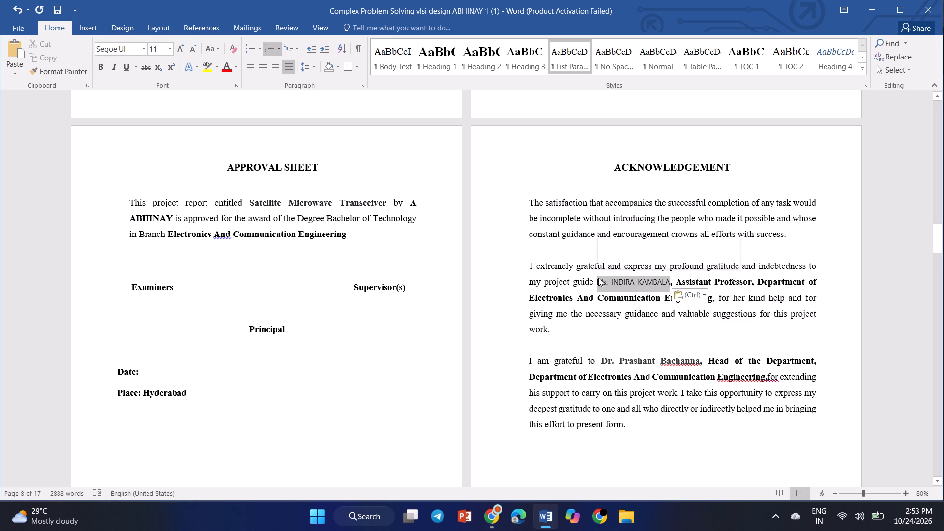
pyautogui.click(605, 263)
pyautogui.click(661, 239)
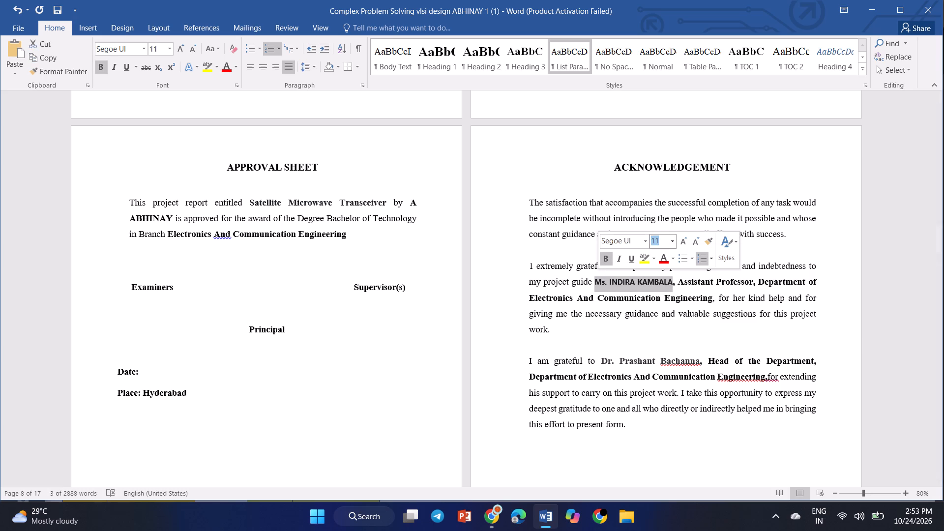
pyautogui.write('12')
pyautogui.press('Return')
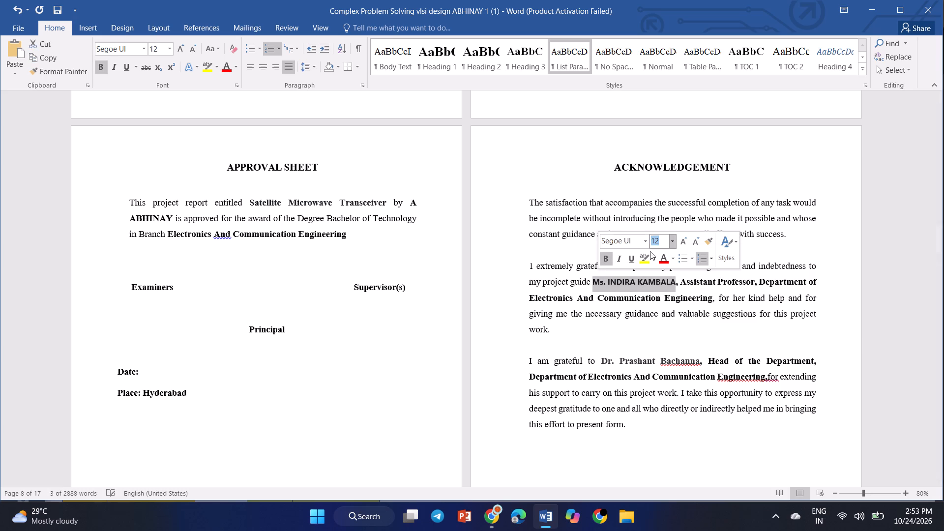
pyautogui.click(630, 241)
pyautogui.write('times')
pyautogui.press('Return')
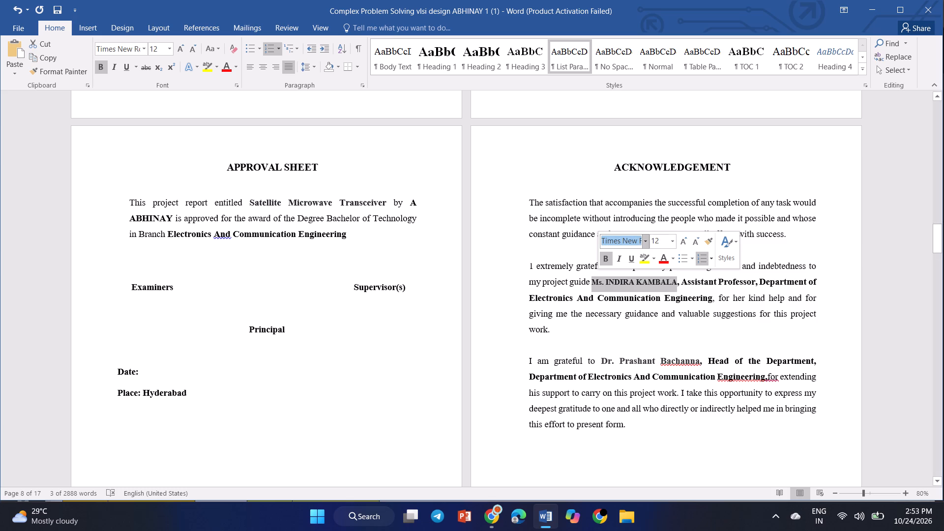
pyautogui.click(638, 324)
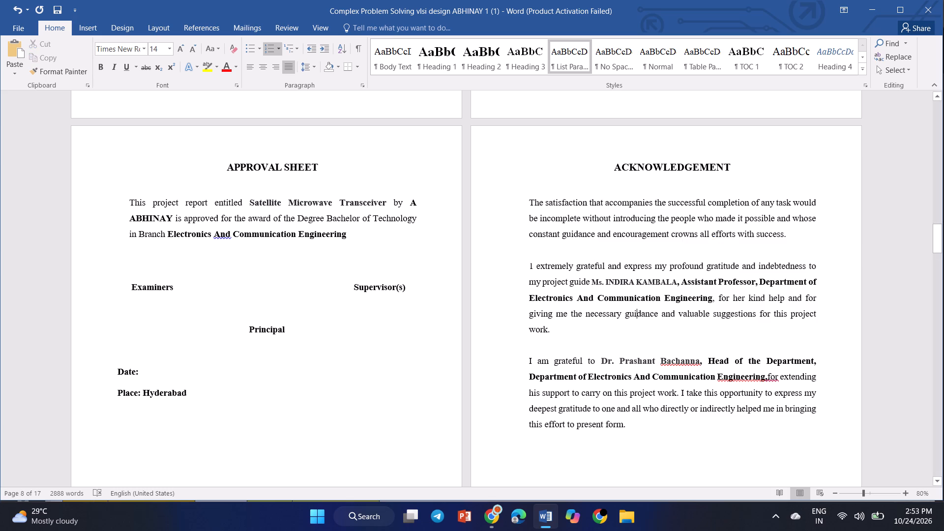
# Examine the pages following the acknowledgement, up to the abstract and table of contents.
pyautogui.scroll(-1, 671, 288)
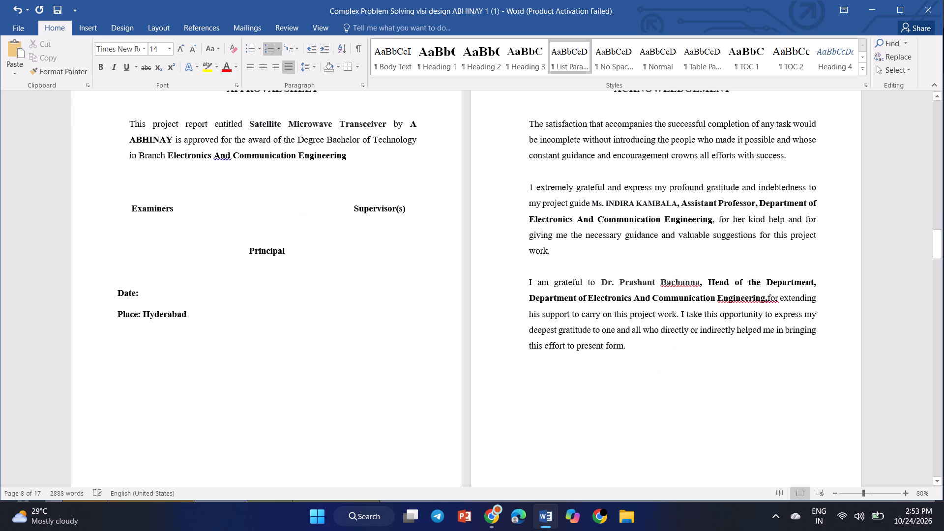
pyautogui.scroll(-1, 672, 286)
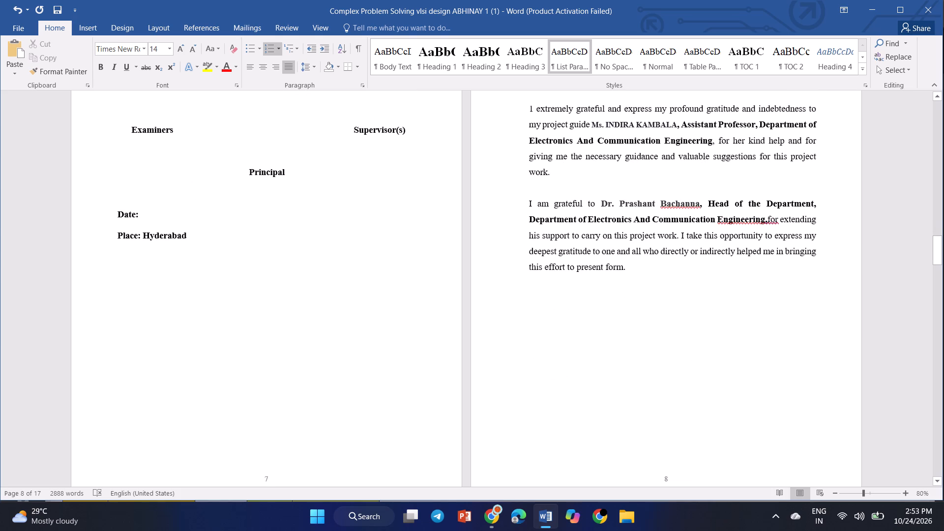
pyautogui.scroll(-5, 648, 186)
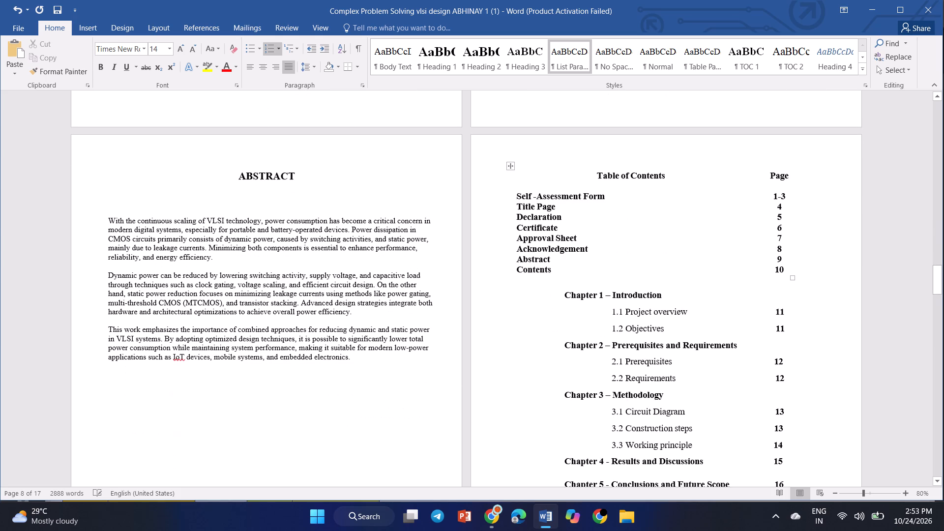
# In the acknowledgement, insert an extra space between "my project guide" and the guide's name.
pyautogui.scroll(6, 646, 186)
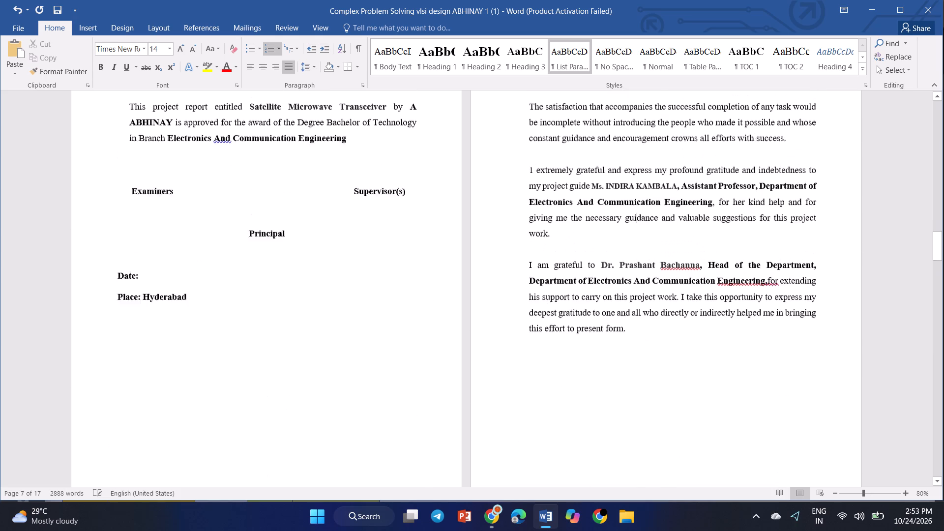
pyautogui.scroll(-1, 665, 202)
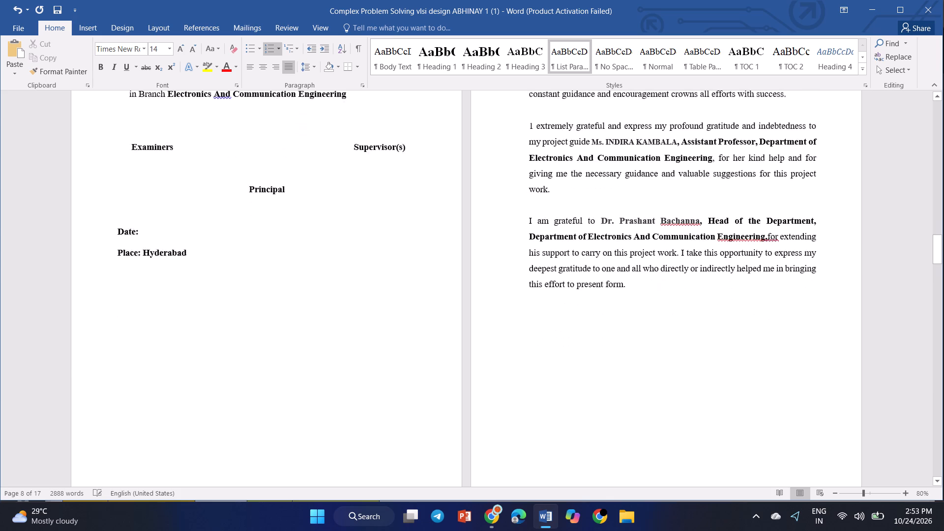
pyautogui.scroll(-1, 665, 202)
pyautogui.scroll(1, 665, 202)
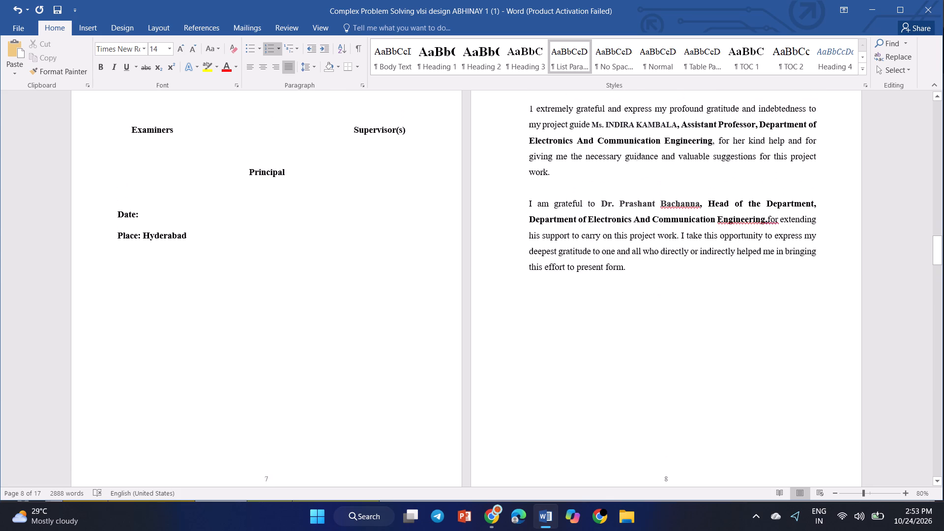
pyautogui.click(590, 123)
pyautogui.press('space')
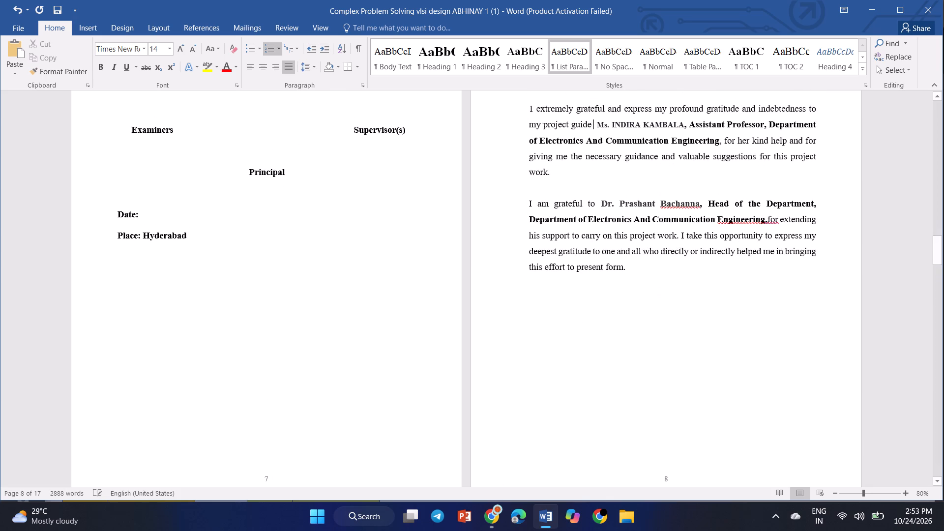
pyautogui.click(644, 178)
pyautogui.scroll(-8, 555, 214)
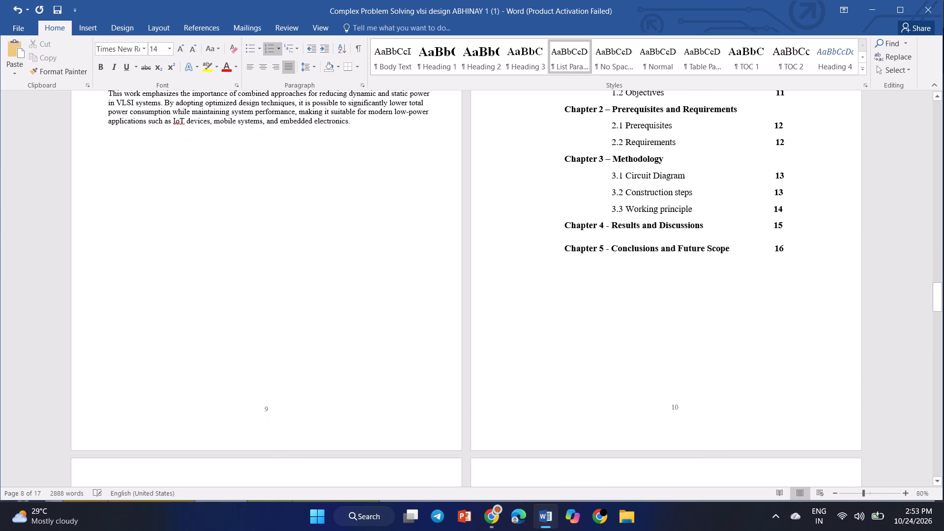
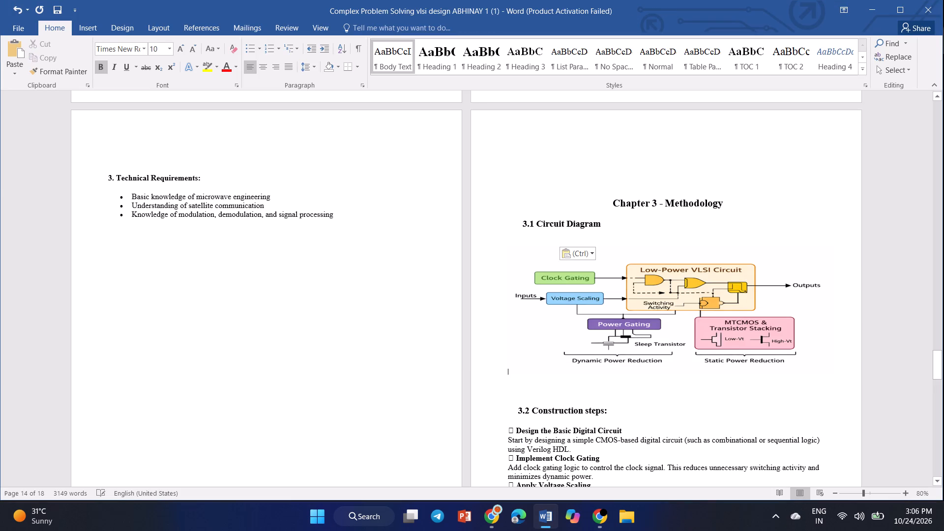
# Open the downloaded Satellite Microwave Transceiver Block Diagram.png from Chrome in Photos, copy the image, and close Photos.
pyautogui.hotkey('alt', 'Tab')
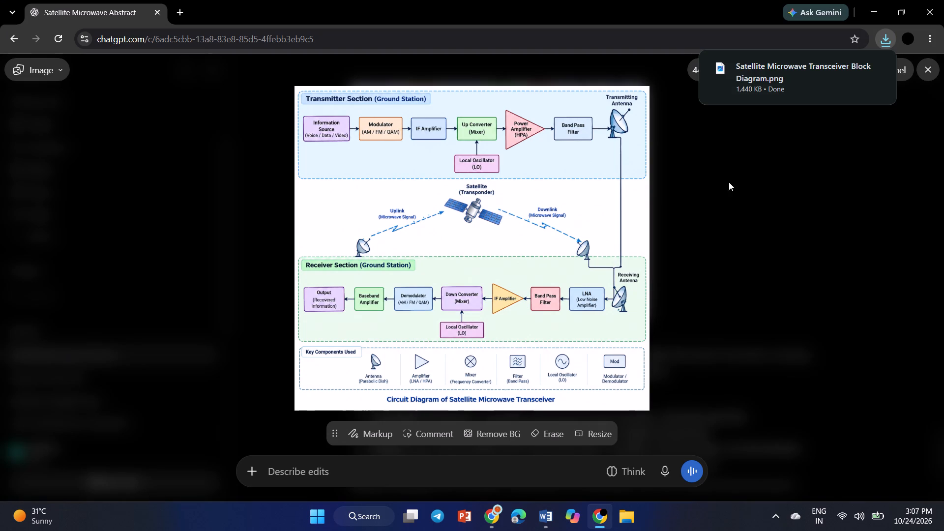
pyautogui.click(872, 68)
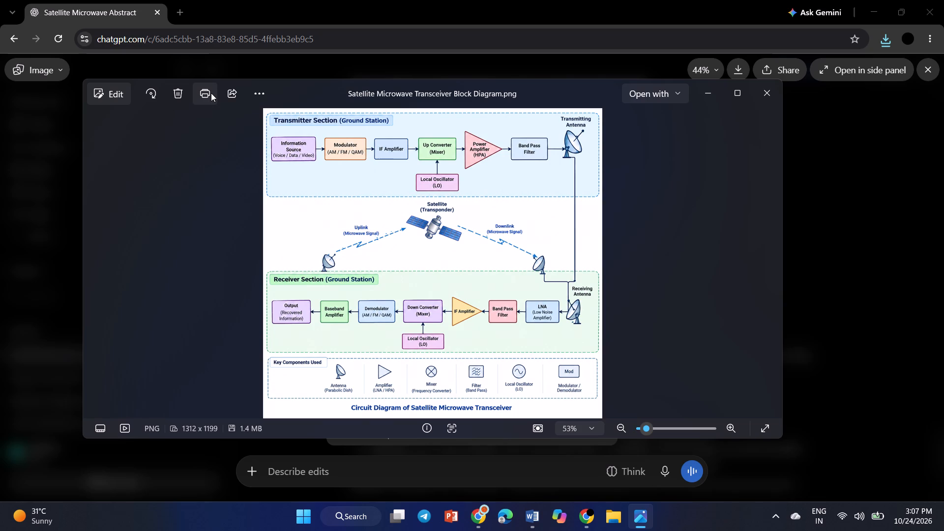
pyautogui.click(260, 95)
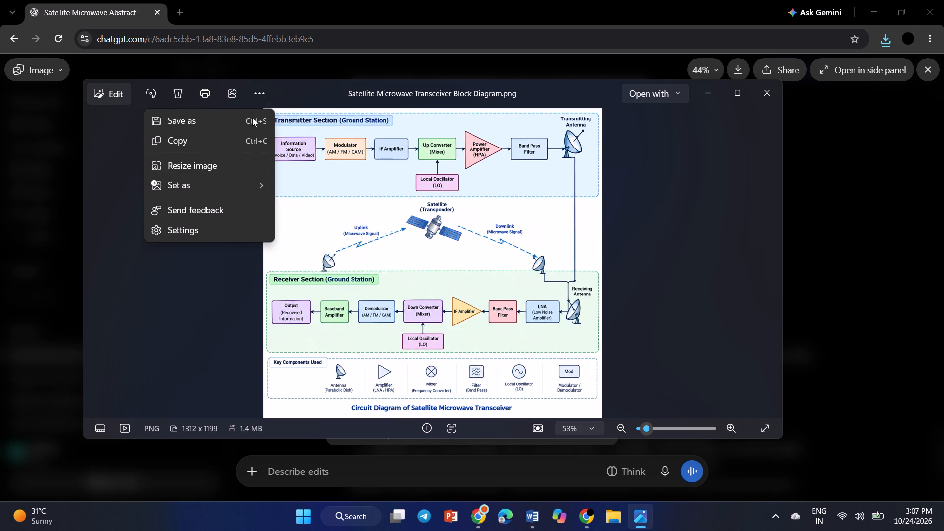
pyautogui.click(253, 139)
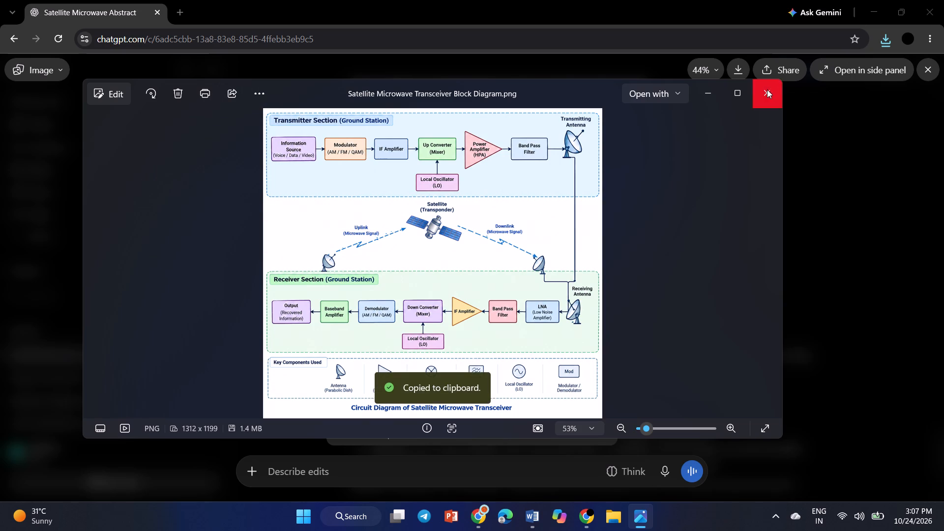
pyautogui.click(767, 89)
# Return to Word and paste the copied transceiver diagram at the VLSI picture under 3.1 Circuit Diagram.
pyautogui.click(869, 16)
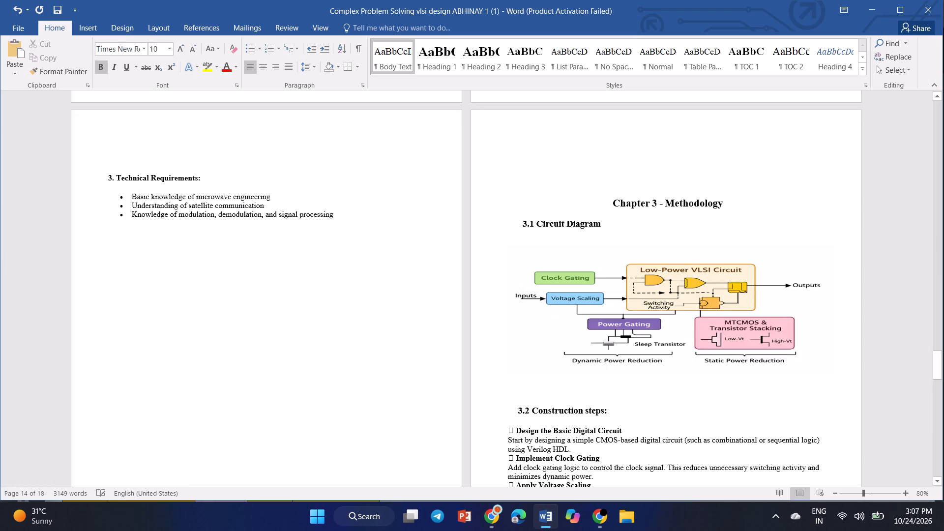
pyautogui.rightClick(629, 307)
pyautogui.click(584, 329)
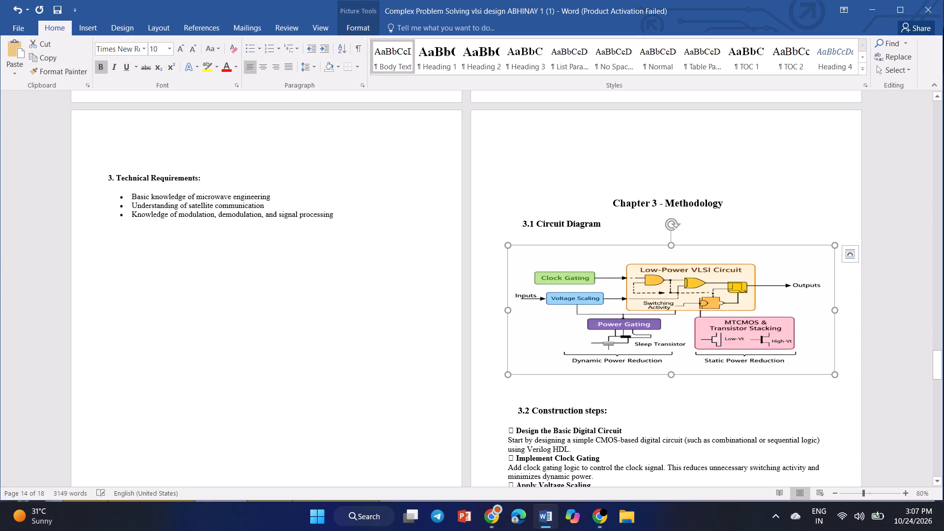
pyautogui.hotkey('ctrl', 'v')
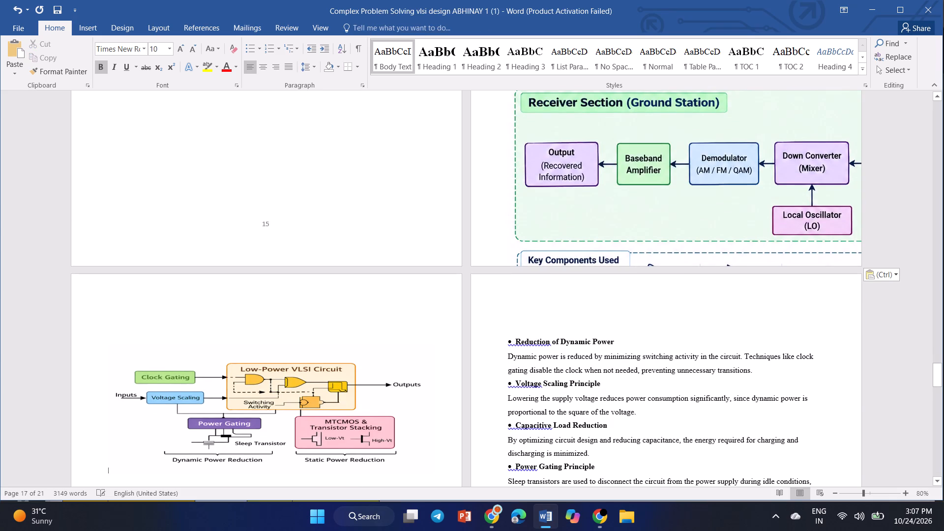
# Reduce the width and height of the pasted transceiver diagram so it fits within the page margins below 3.1 Circuit Diagram.
pyautogui.scroll(3, 607, 306)
pyautogui.scroll(-2, 619, 302)
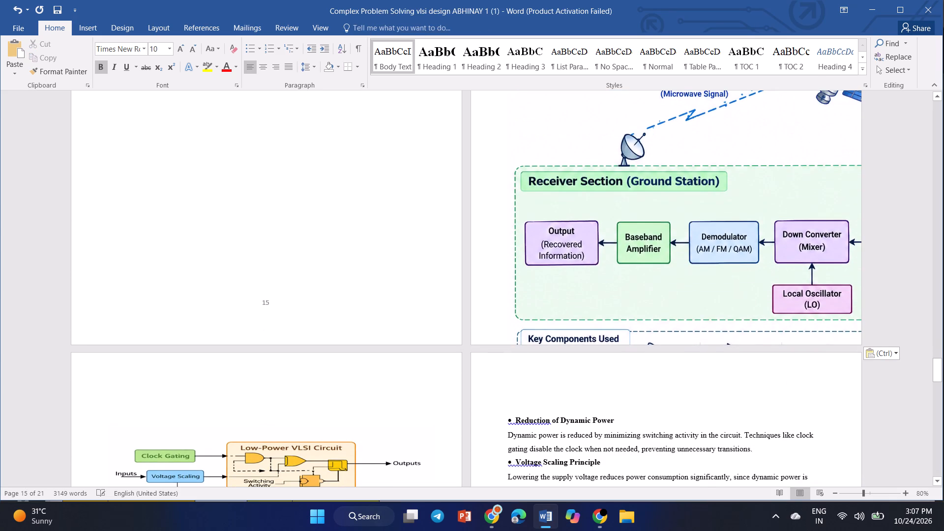
pyautogui.moveTo(667, 340); pyautogui.dragTo(647, 291)
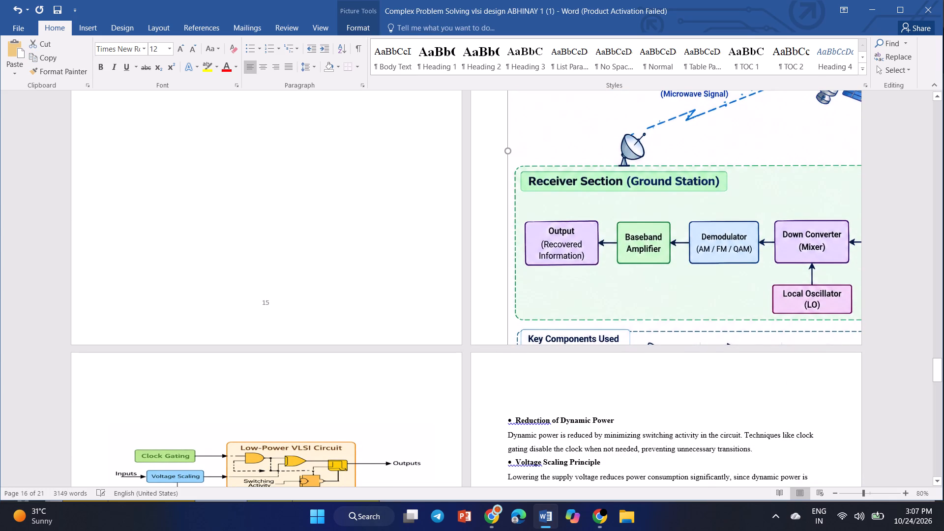
pyautogui.moveTo(508, 151); pyautogui.dragTo(531, 155)
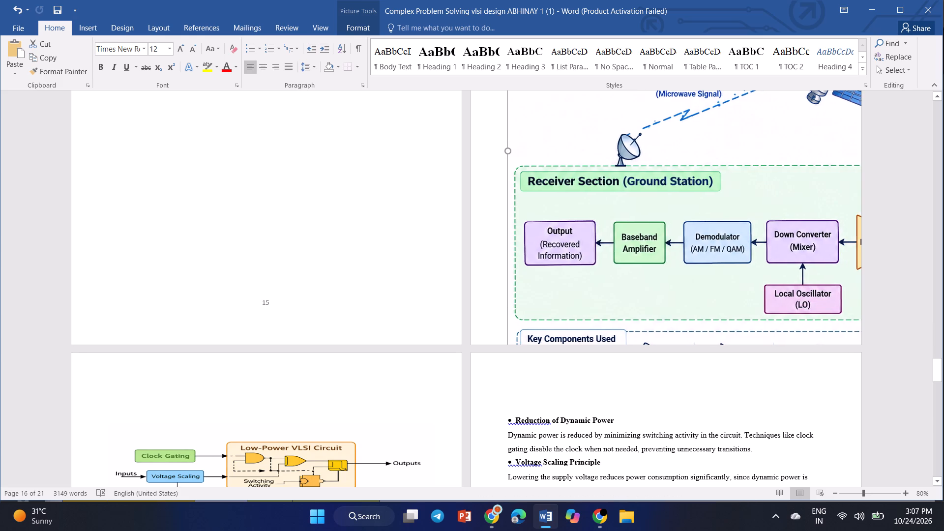
pyautogui.moveTo(531, 155); pyautogui.dragTo(854, 153)
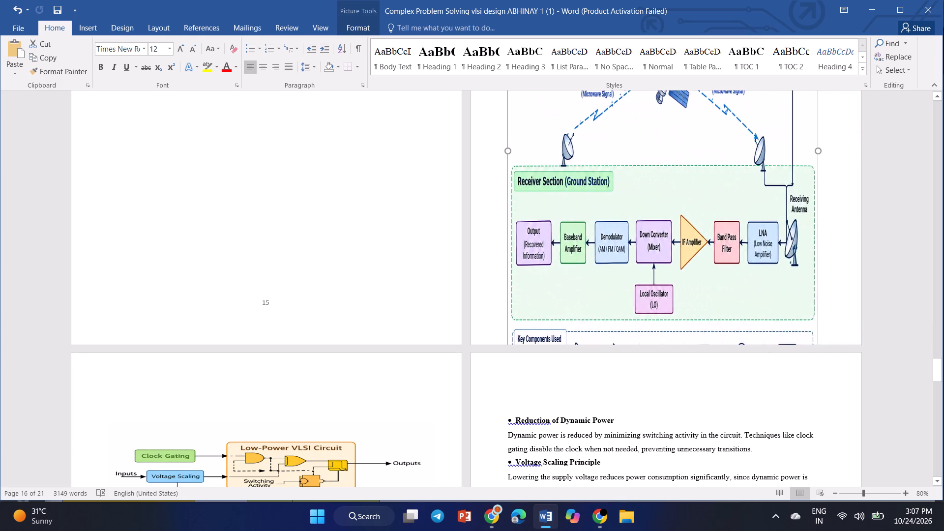
pyautogui.moveTo(854, 153); pyautogui.dragTo(862, 153)
pyautogui.scroll(-1, 720, 288)
pyautogui.scroll(1, 712, 280)
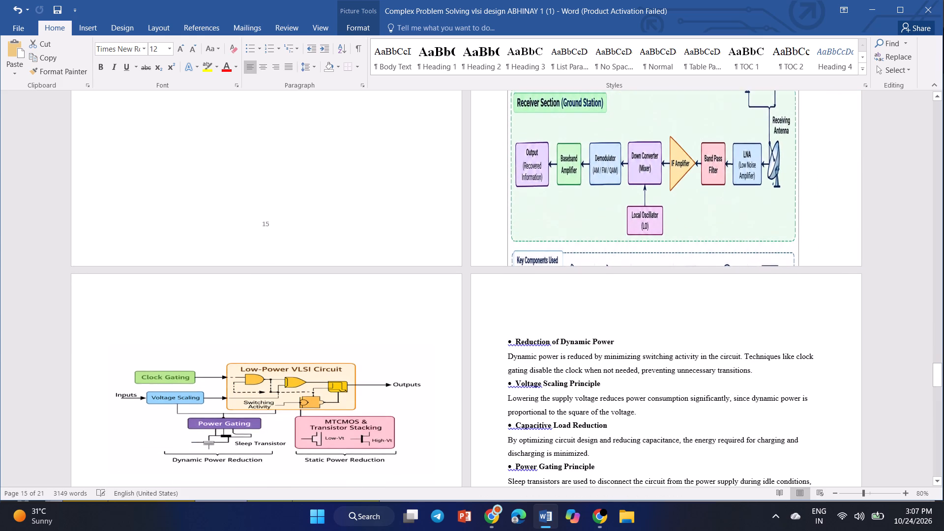
pyautogui.scroll(4, 712, 280)
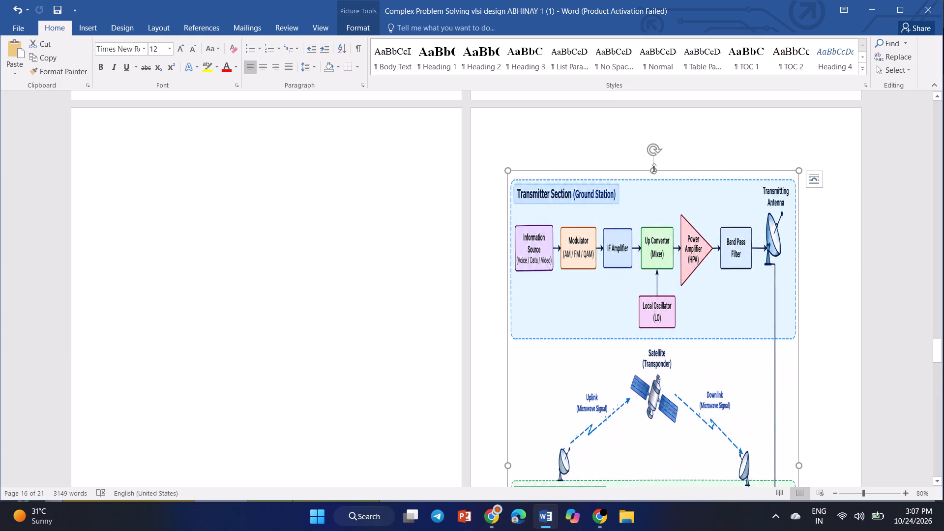
pyautogui.moveTo(654, 169); pyautogui.dragTo(635, 437)
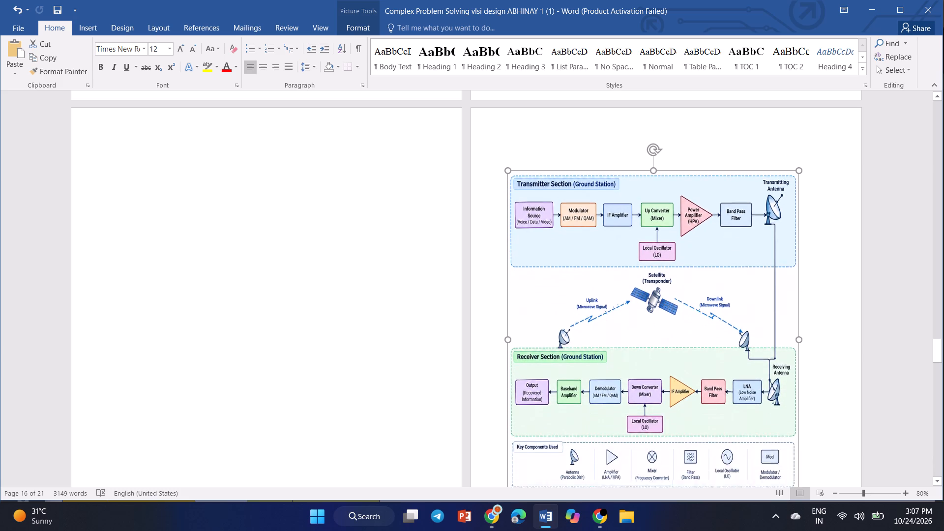
pyautogui.moveTo(635, 437); pyautogui.dragTo(639, 524)
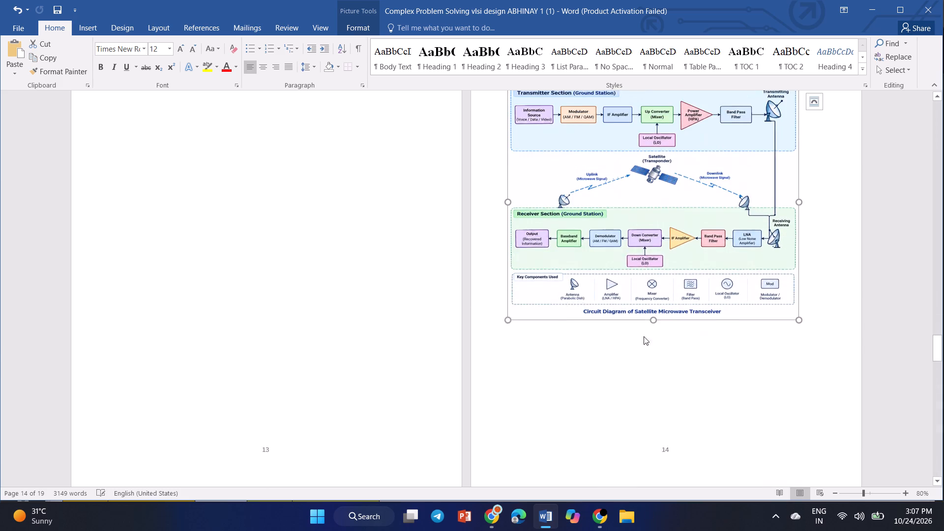
# Delete the old Low-Power VLSI Circuit picture that follows the new transceiver diagram.
pyautogui.scroll(3, 640, 321)
pyautogui.scroll(-6, 639, 320)
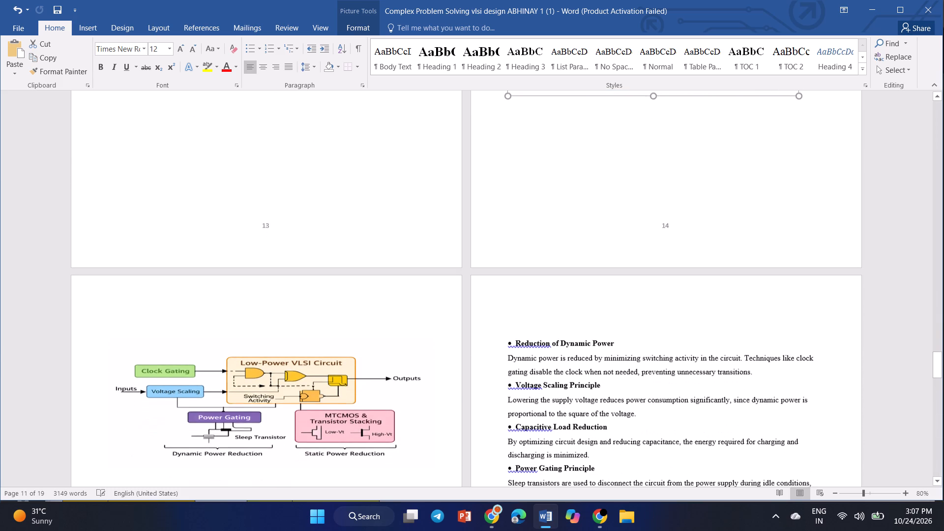
pyautogui.click(348, 385)
pyautogui.press('BackSpace')
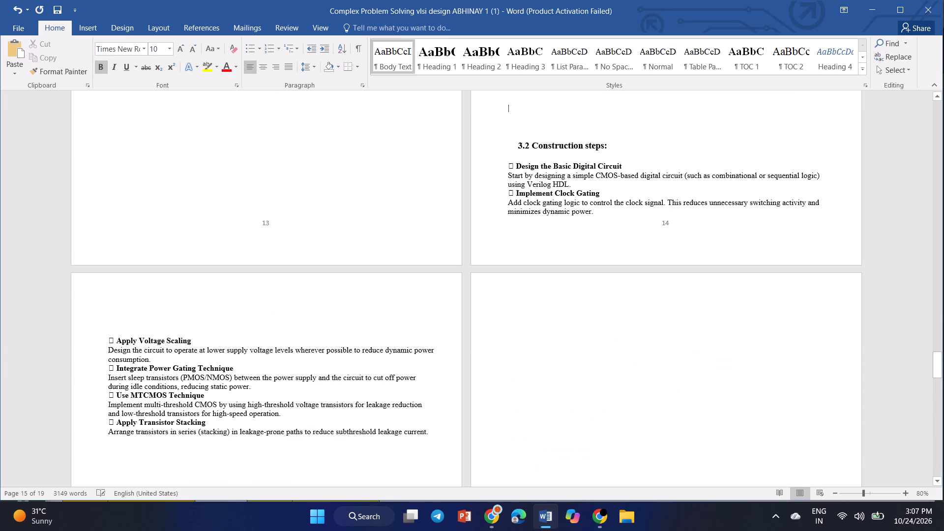
# Widen the transceiver diagram under 3.1 Circuit Diagram so it spans the full text width of the page.
pyautogui.scroll(2, 327, 363)
pyautogui.scroll(1, 371, 295)
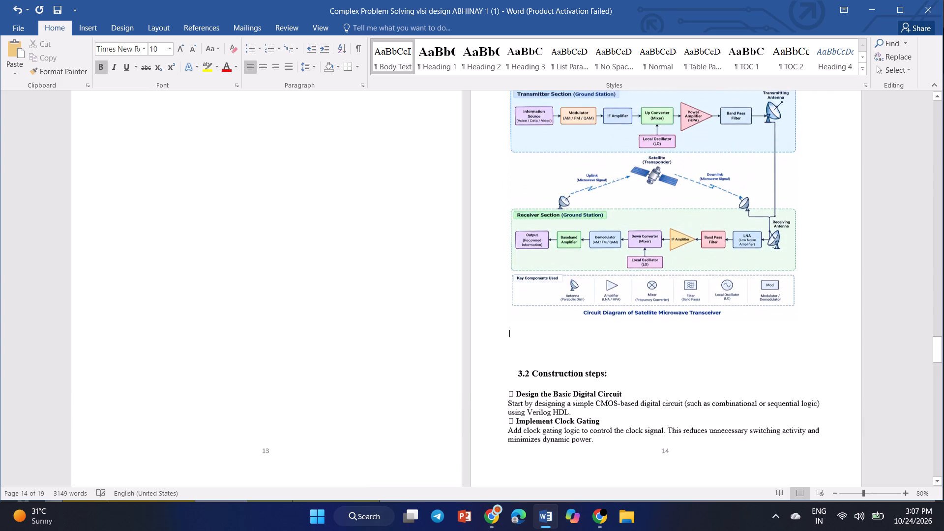
pyautogui.scroll(1, 536, 267)
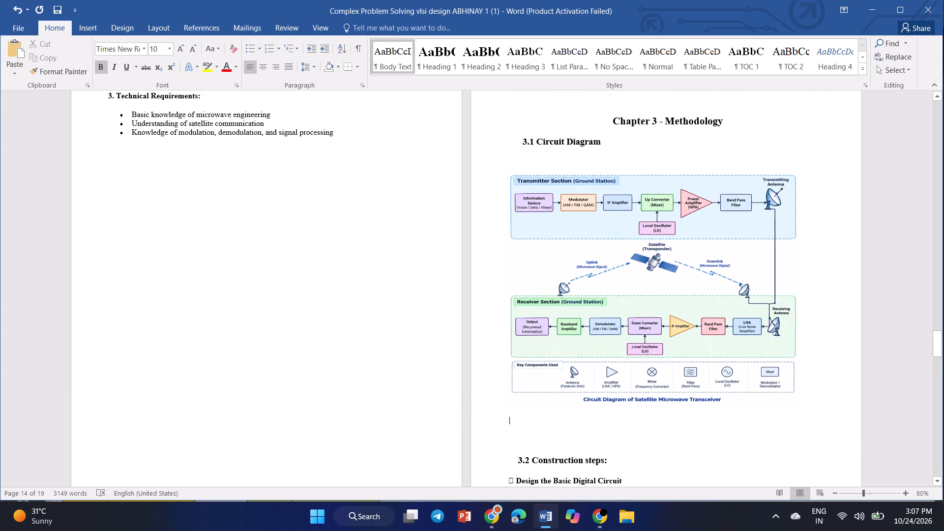
pyautogui.click(797, 262)
pyautogui.moveTo(798, 292); pyautogui.dragTo(825, 291)
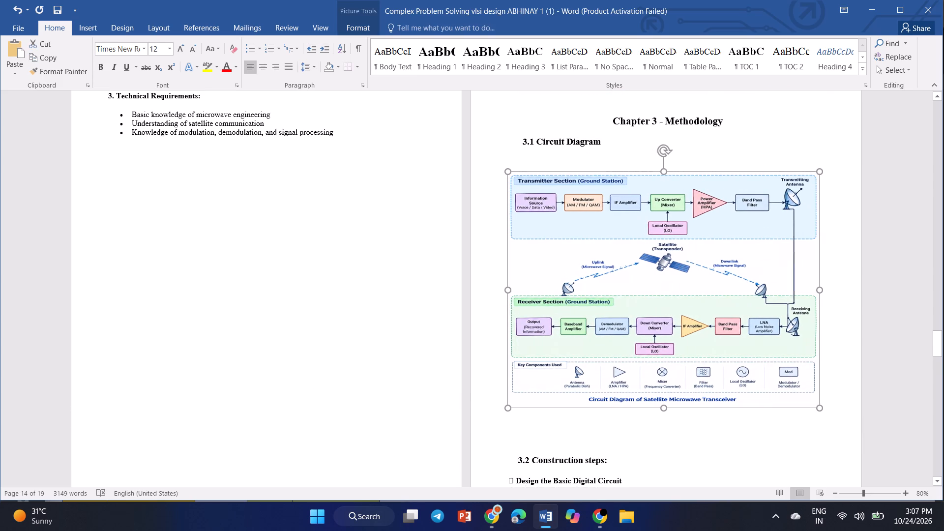
pyautogui.moveTo(825, 291); pyautogui.dragTo(840, 293)
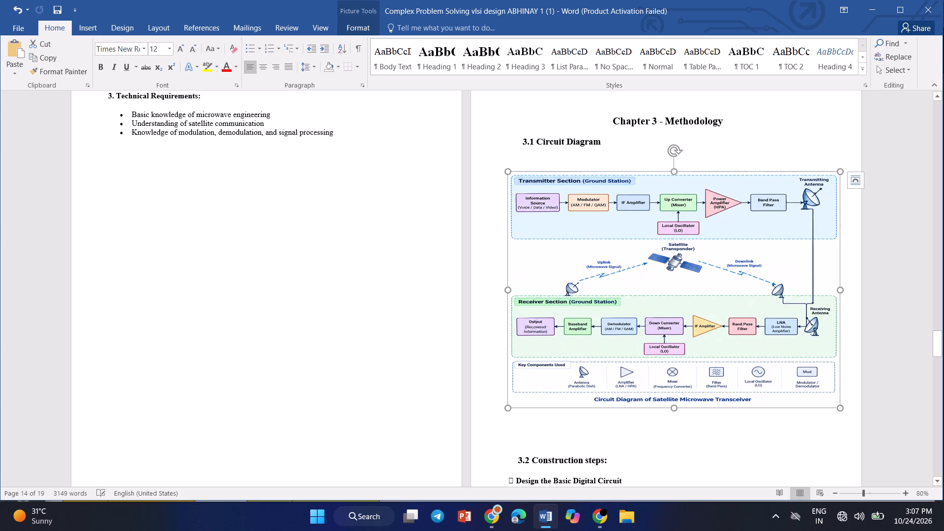
# Delete the extra blank lines between the transceiver diagram and the 3.2 Construction steps heading.
pyautogui.scroll(-1, 690, 304)
pyautogui.click(549, 358)
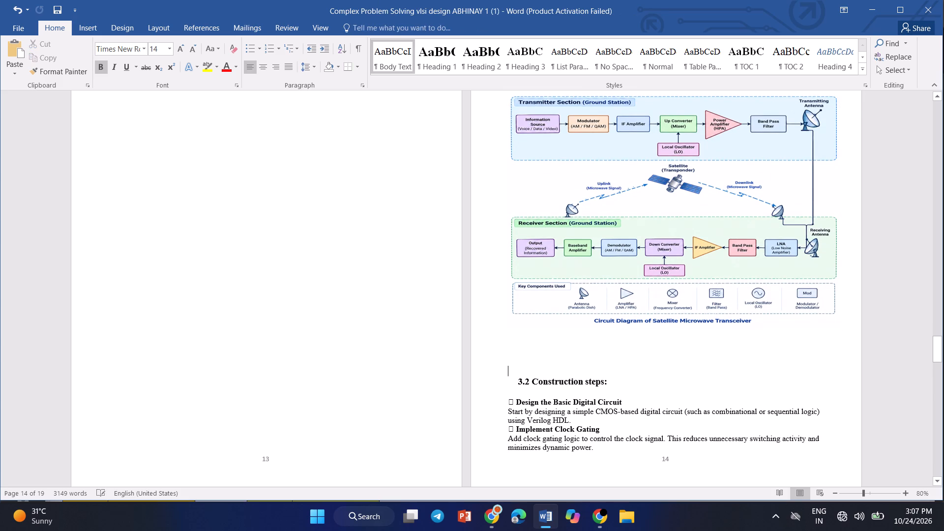
pyautogui.press('BackSpace')
pyautogui.press('BackSpace')
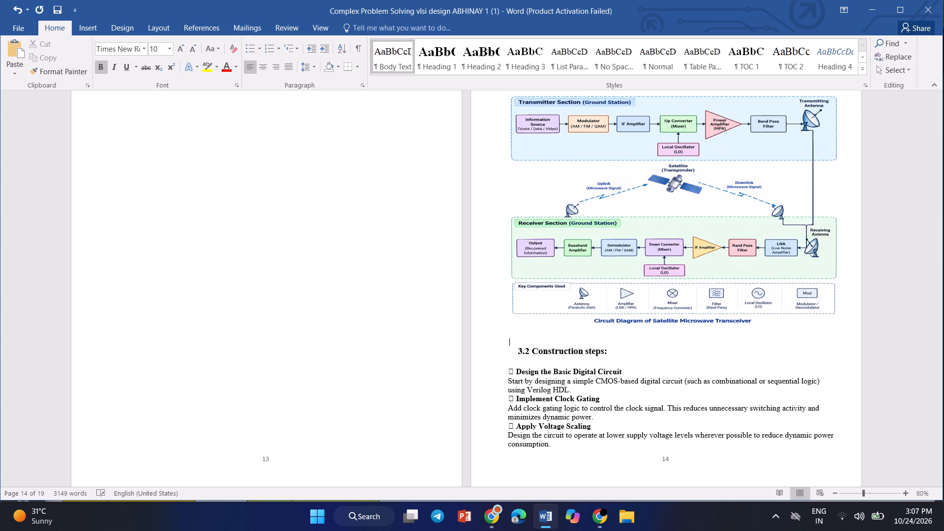
# Look through the remaining VLSI content, from 3.2 Construction steps through 3.3 Working principle and Chapter 4 onward.
pyautogui.scroll(-1, 571, 370)
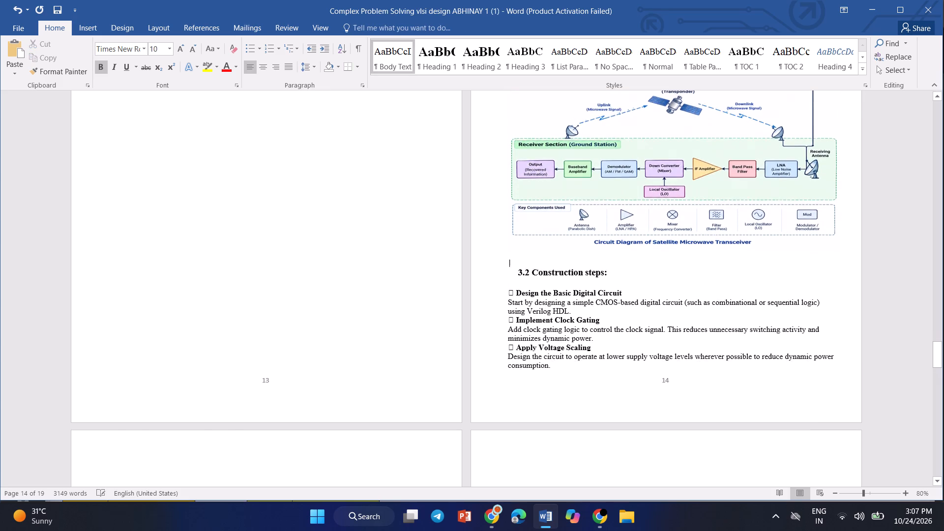
pyautogui.scroll(-6, 571, 370)
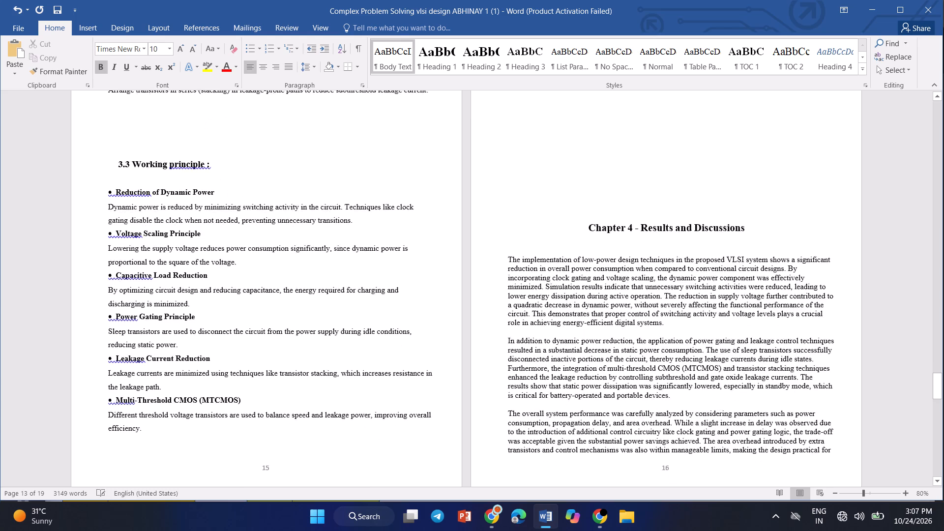
pyautogui.scroll(-6, 571, 367)
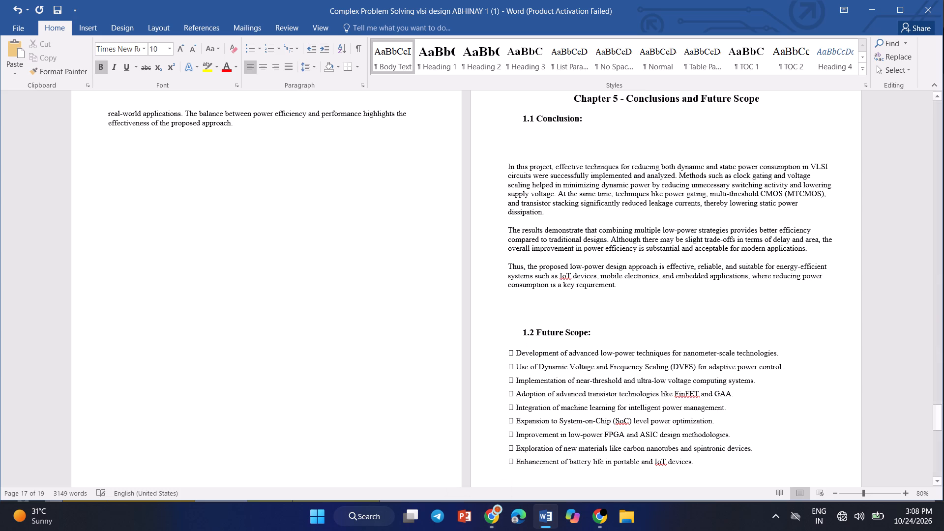
# Connect the computer to the OPPO Reno7 5G Wi-Fi network and return to the report.
pyautogui.click(839, 522)
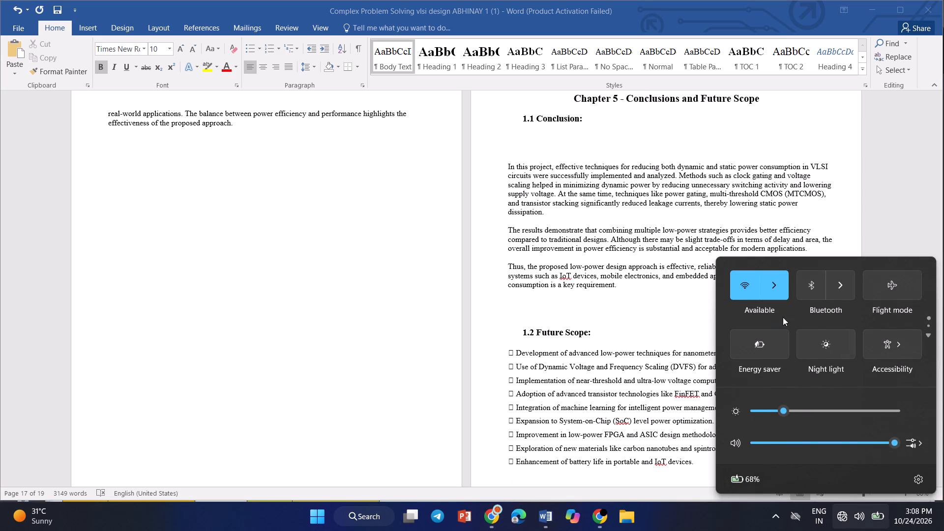
pyautogui.click(892, 443)
pyautogui.click(782, 291)
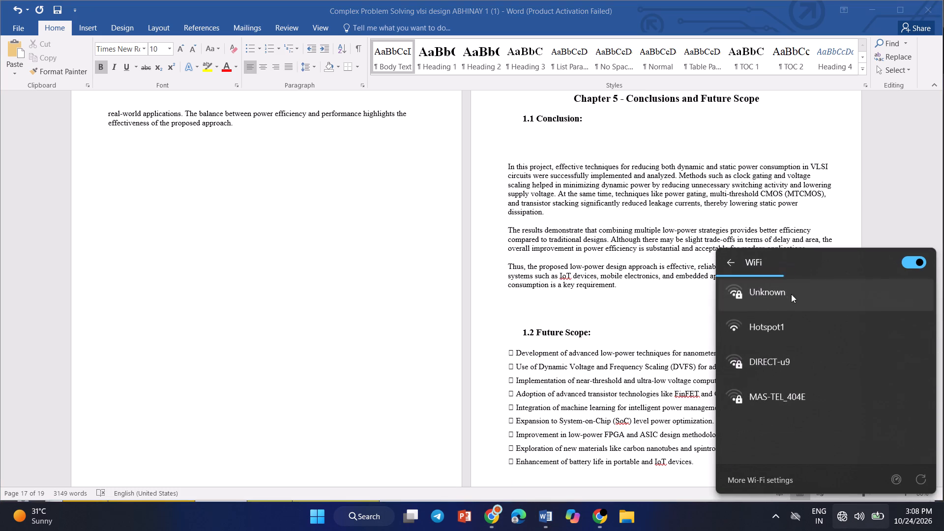
pyautogui.click(797, 304)
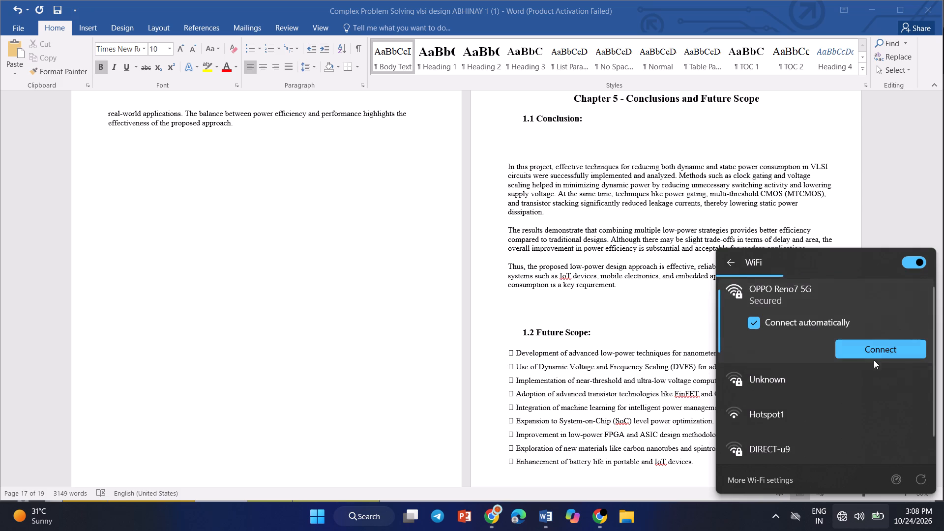
pyautogui.click(872, 350)
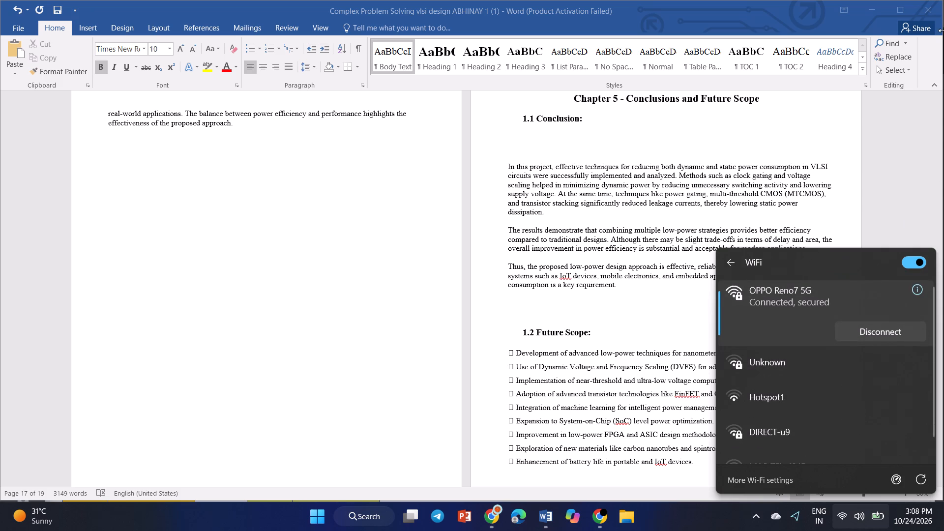
pyautogui.click(914, 185)
# Select the words "Construction steps:" in the 3.2 heading below the transceiver circuit diagram.
pyautogui.scroll(1, 647, 266)
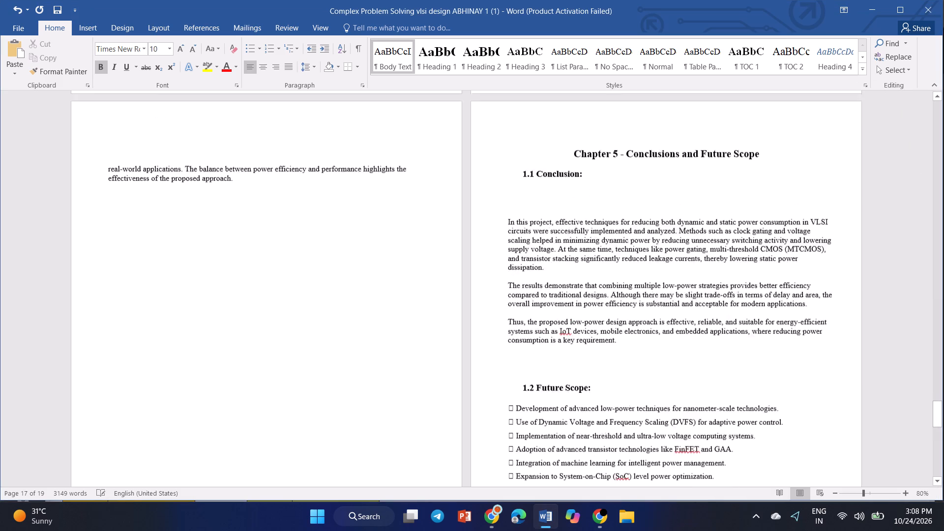
pyautogui.scroll(1, 647, 266)
pyautogui.scroll(-3, 646, 266)
pyautogui.scroll(8, 646, 266)
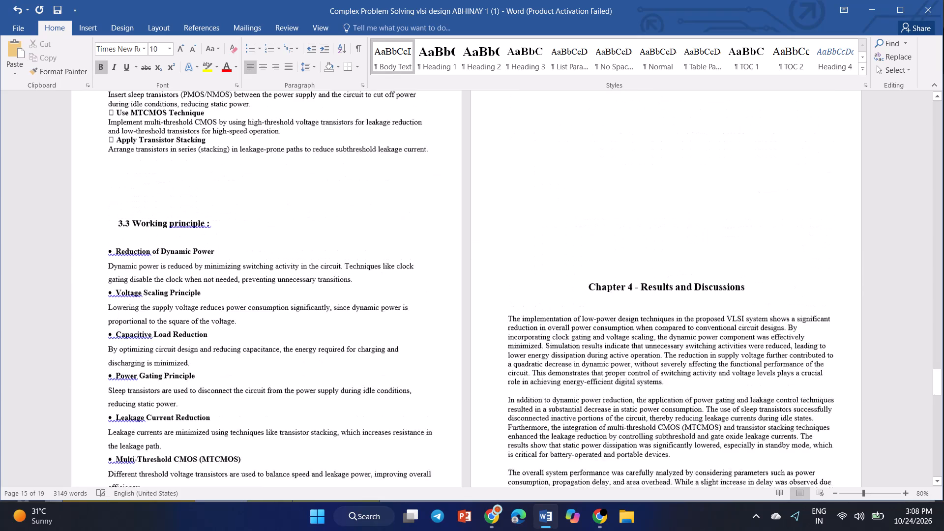
pyautogui.scroll(5, 646, 266)
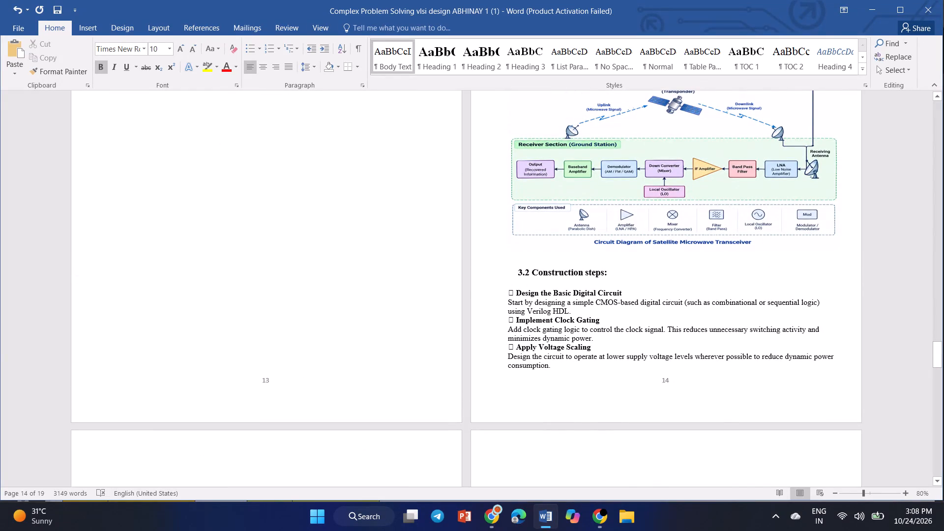
pyautogui.scroll(-4, 519, 291)
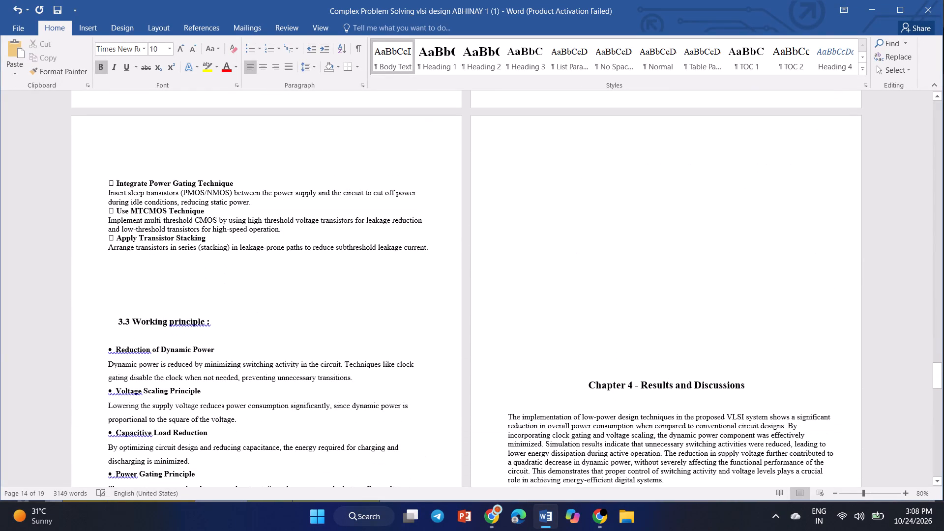
pyautogui.scroll(3, 519, 291)
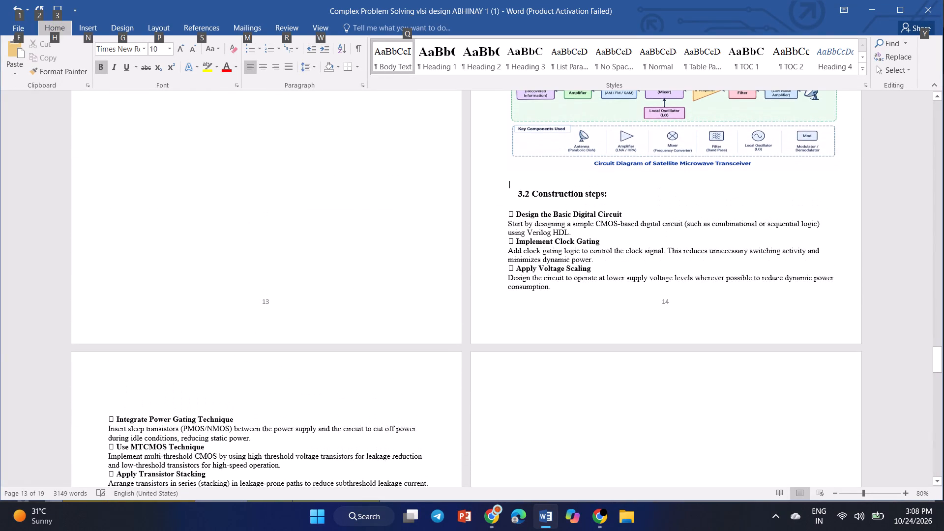
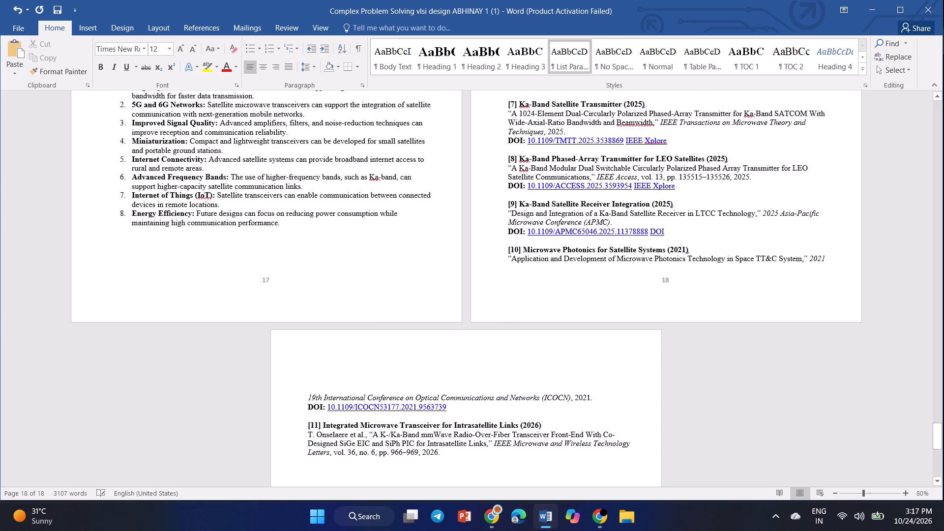
# Delete the DOI lines with their source links under references [10], [9], [8], [7] and [6].
pyautogui.scroll(-1, 548, 317)
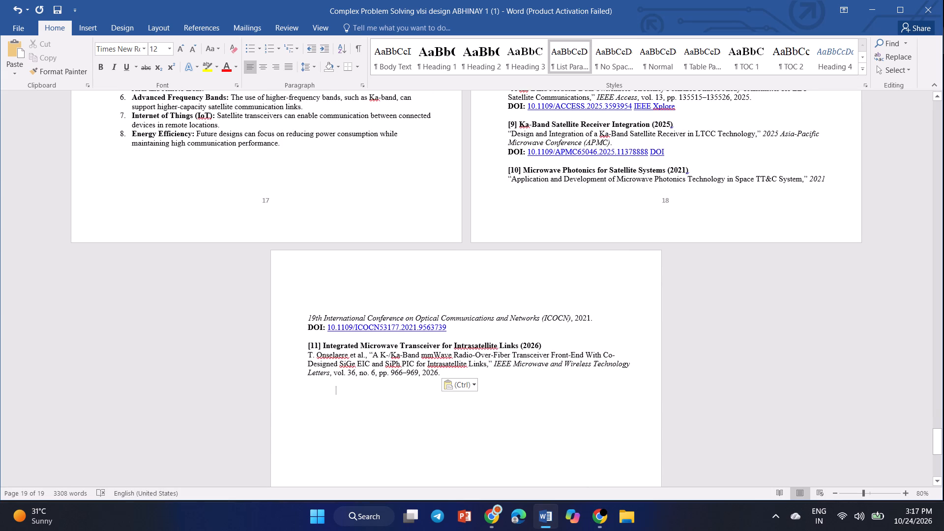
pyautogui.moveTo(458, 327); pyautogui.dragTo(310, 330)
pyautogui.press('BackSpace')
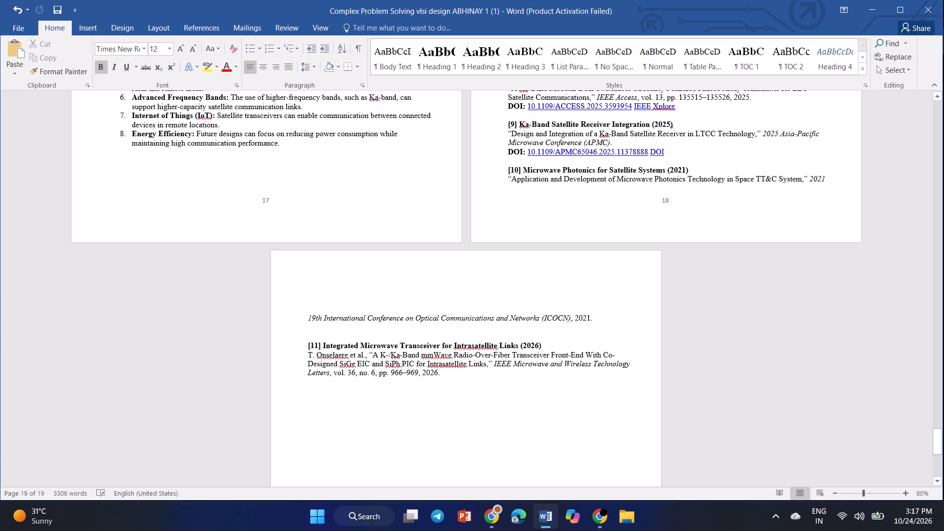
pyautogui.click(526, 153)
pyautogui.moveTo(508, 152); pyautogui.dragTo(670, 152)
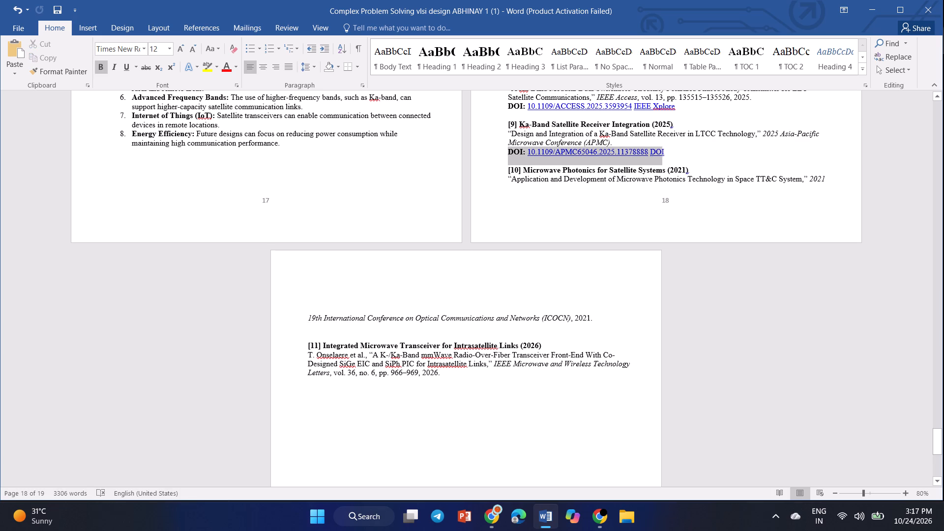
pyautogui.moveTo(670, 152); pyautogui.dragTo(672, 152)
pyautogui.press('BackSpace')
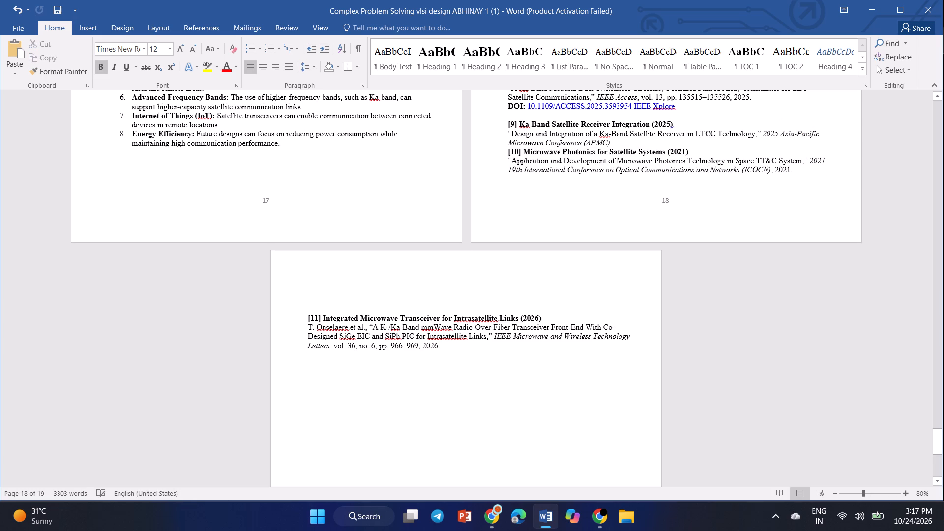
pyautogui.scroll(1, 680, 131)
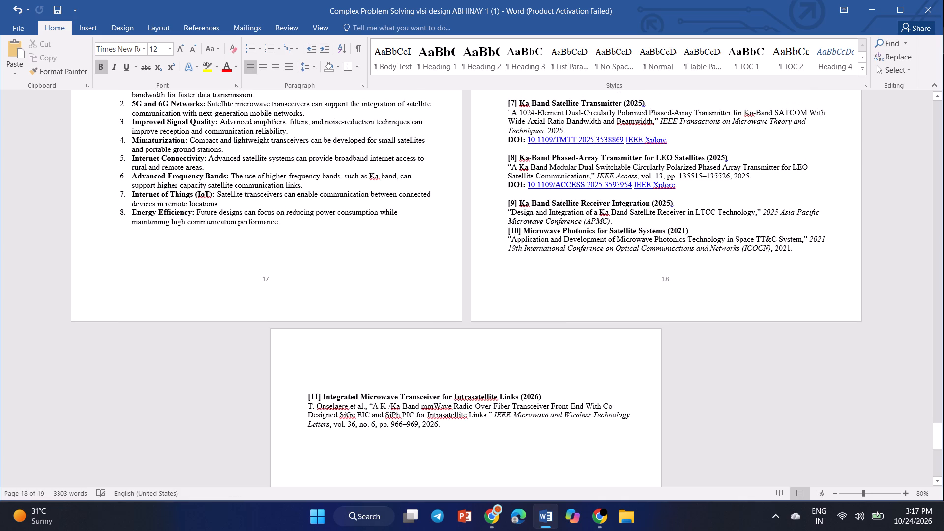
pyautogui.moveTo(679, 187); pyautogui.dragTo(508, 184)
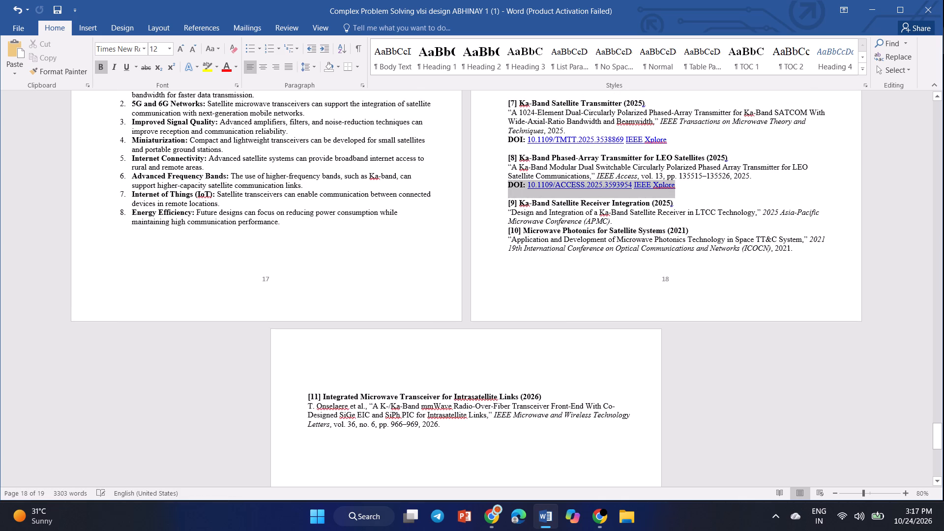
pyautogui.moveTo(508, 184); pyautogui.dragTo(506, 184)
pyautogui.press('BackSpace')
pyautogui.scroll(1, 504, 195)
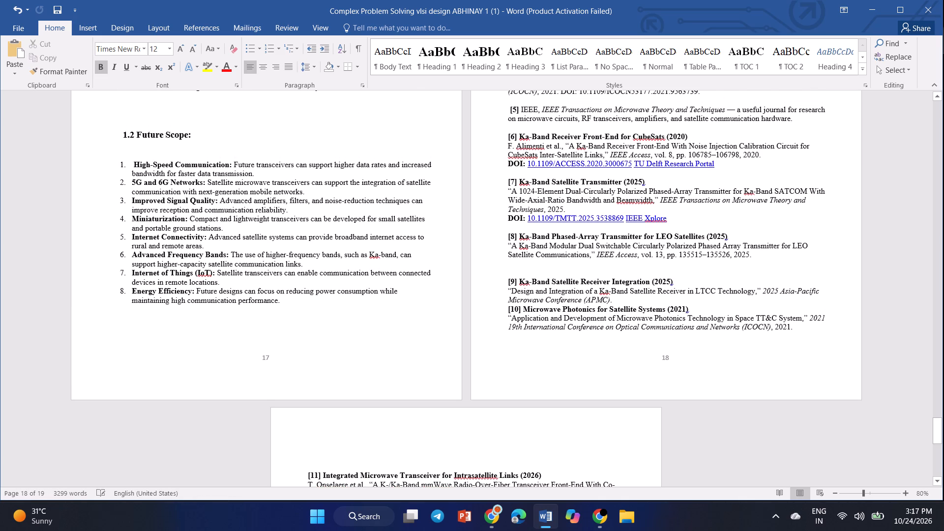
pyautogui.moveTo(665, 218); pyautogui.dragTo(564, 210)
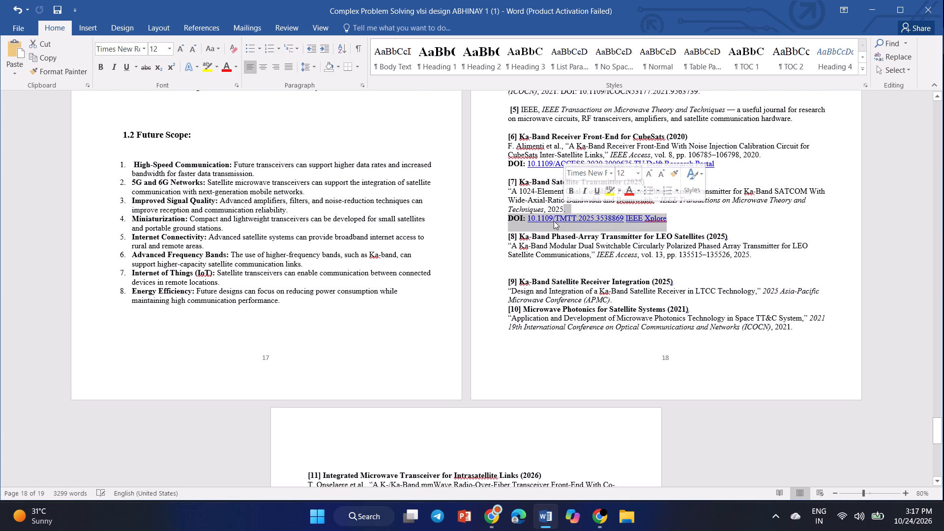
pyautogui.press('BackSpace')
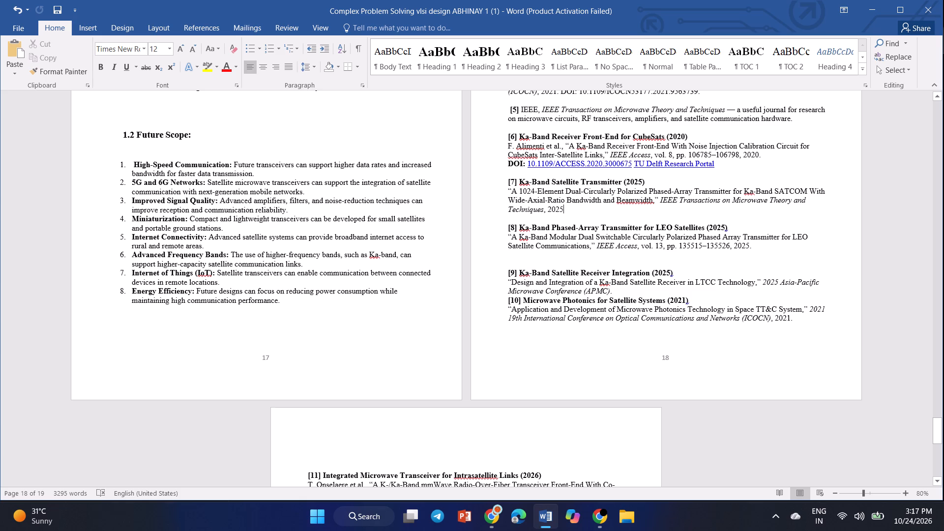
pyautogui.moveTo(720, 165); pyautogui.dragTo(508, 165)
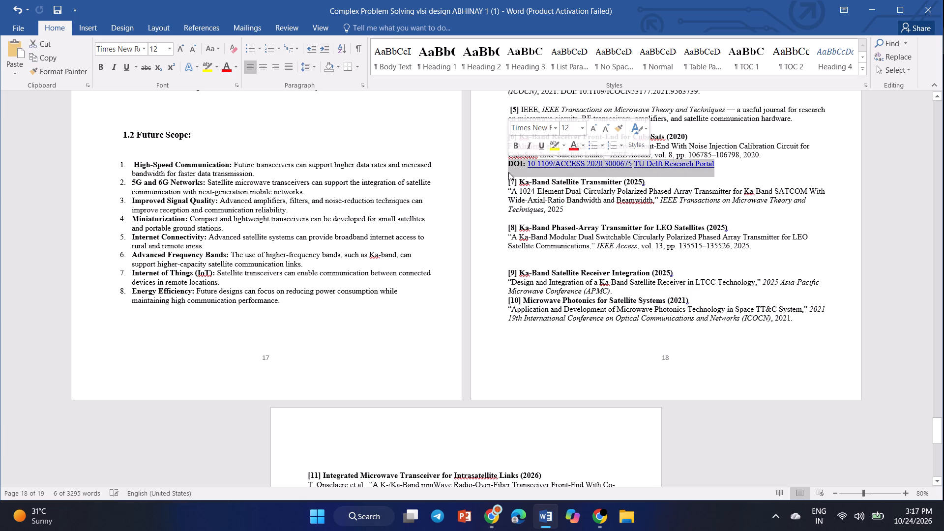
pyautogui.press('BackSpace')
# Remove the bold titles of references [6] and [7] so each citation follows directly after its number.
pyautogui.scroll(-1, 520, 275)
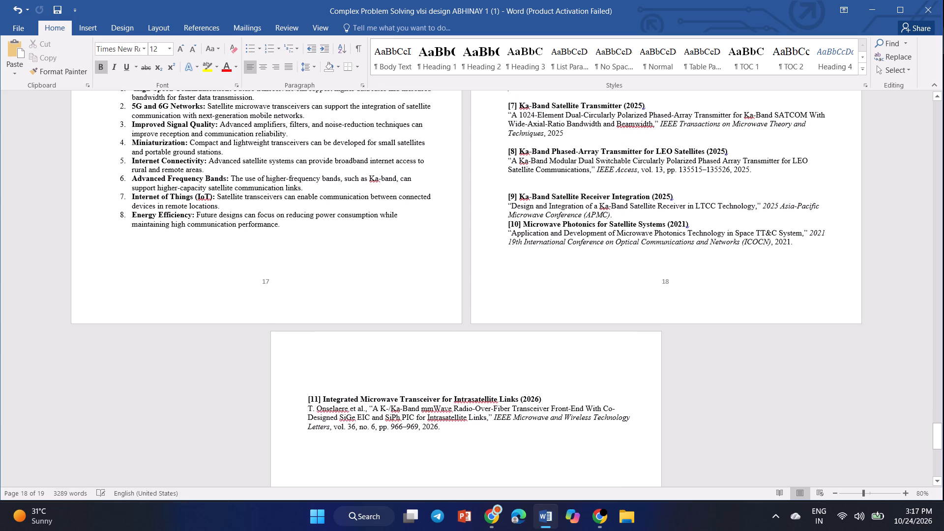
pyautogui.click(529, 181)
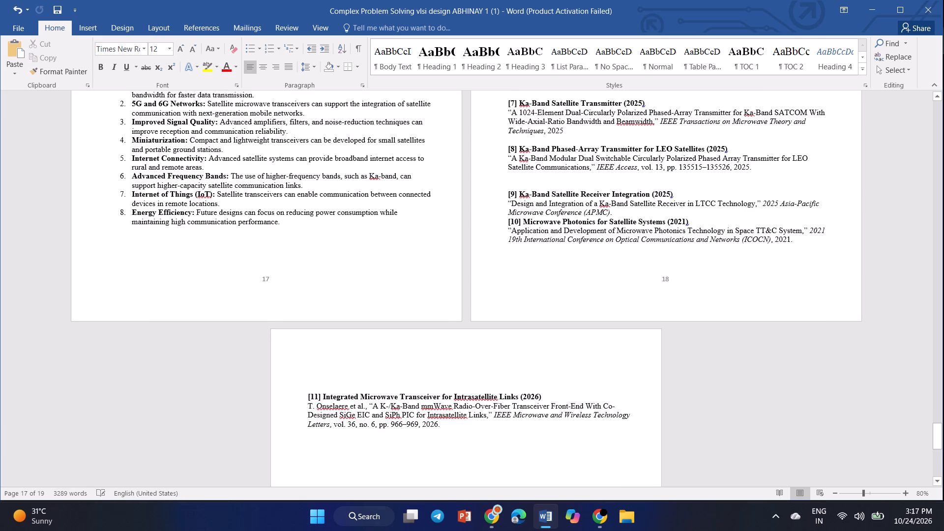
pyautogui.scroll(3, 526, 177)
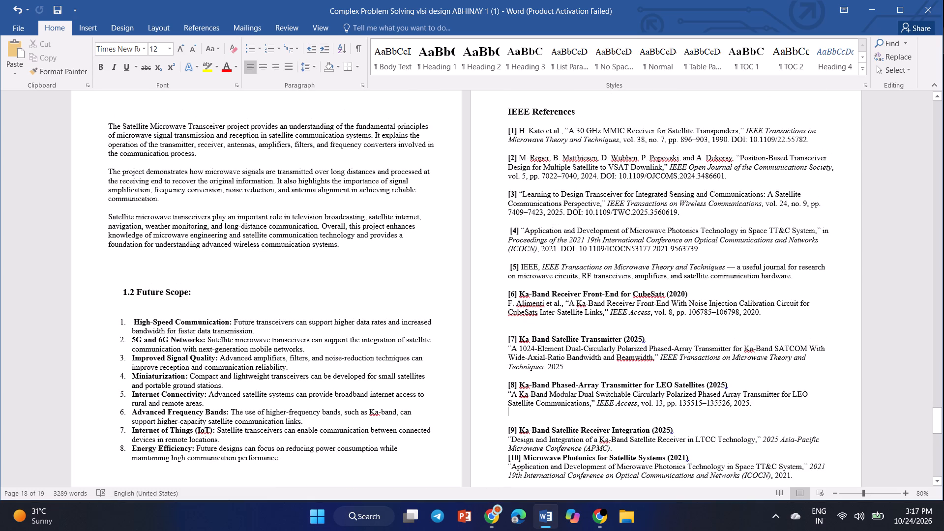
pyautogui.moveTo(519, 296); pyautogui.dragTo(688, 296)
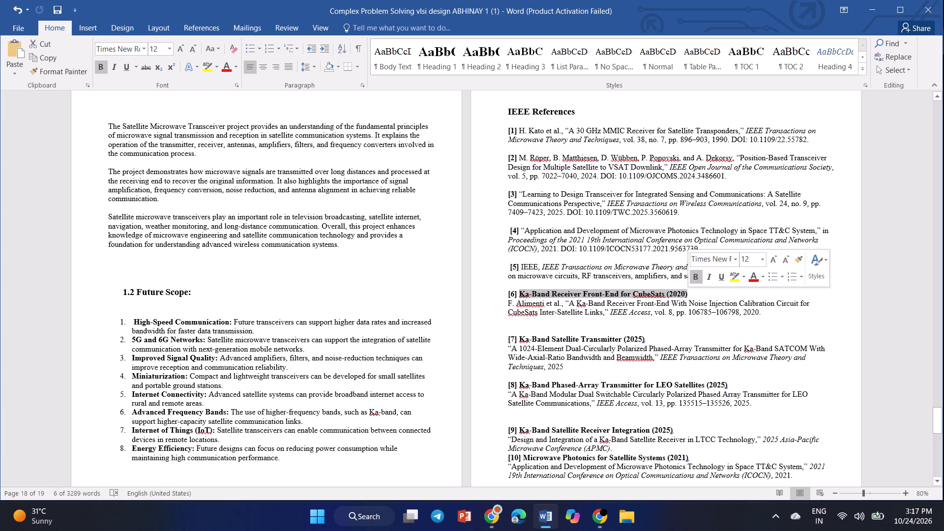
pyautogui.press('BackSpace')
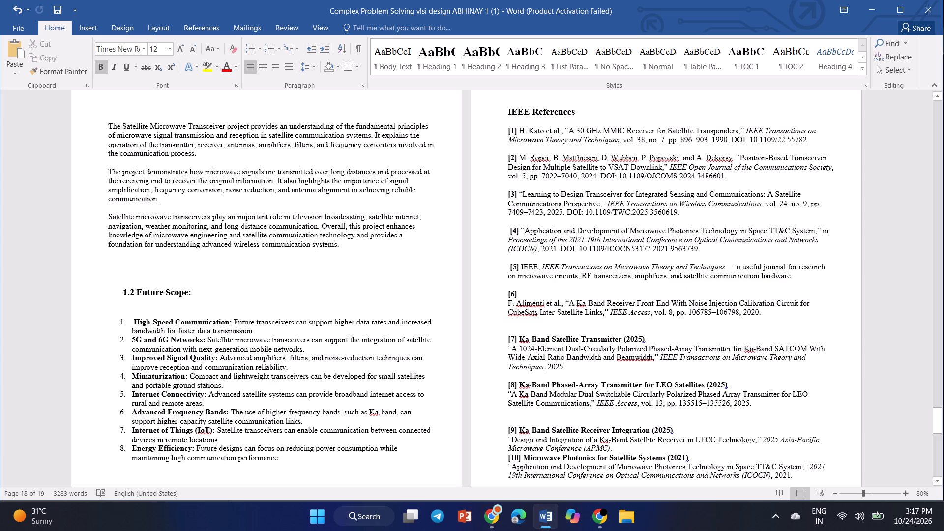
pyautogui.click(507, 305)
pyautogui.press('BackSpace')
pyautogui.moveTo(519, 333); pyautogui.dragTo(658, 330)
pyautogui.press('BackSpace')
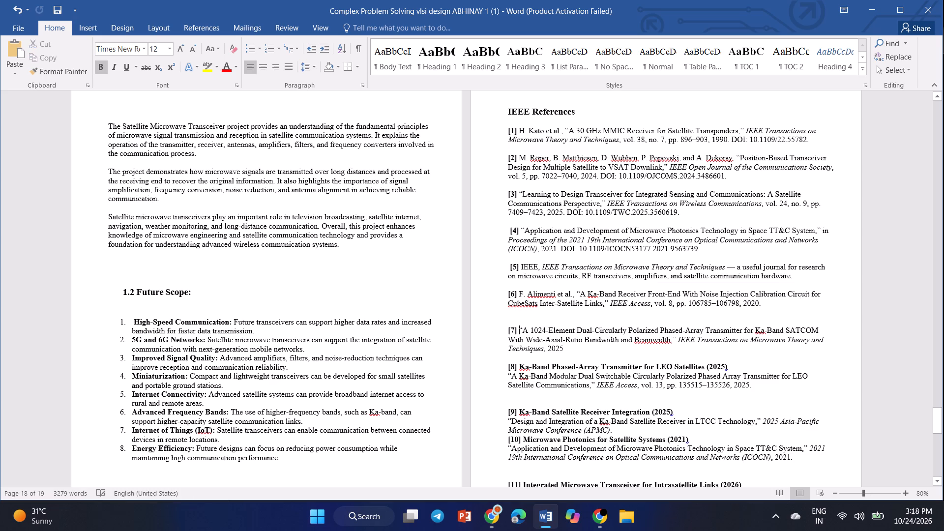
# Remove the bold titles of references [8] and [9] so each citation follows directly after its number.
pyautogui.moveTo(520, 367); pyautogui.dragTo(539, 367)
pyautogui.moveTo(539, 367); pyautogui.dragTo(733, 362)
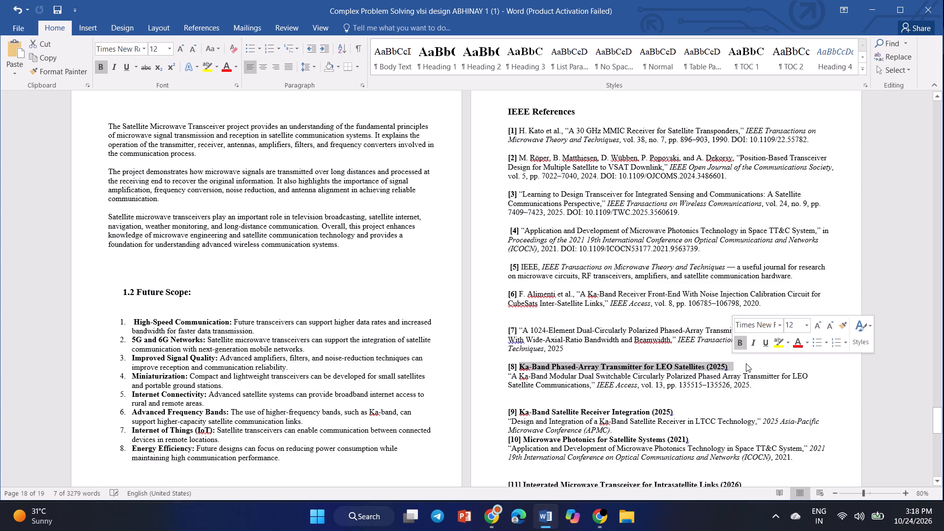
pyautogui.press('BackSpace')
pyautogui.moveTo(672, 400); pyautogui.dragTo(607, 397)
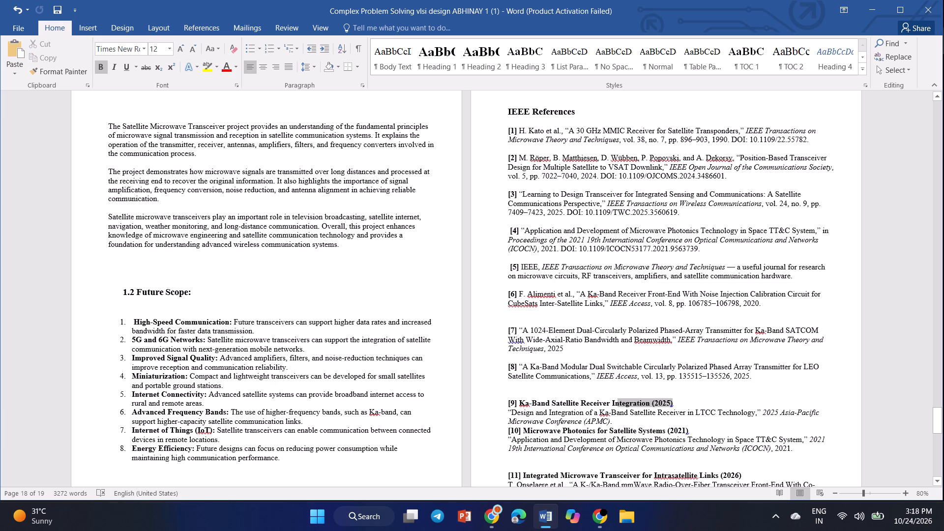
pyautogui.moveTo(607, 397); pyautogui.dragTo(524, 403)
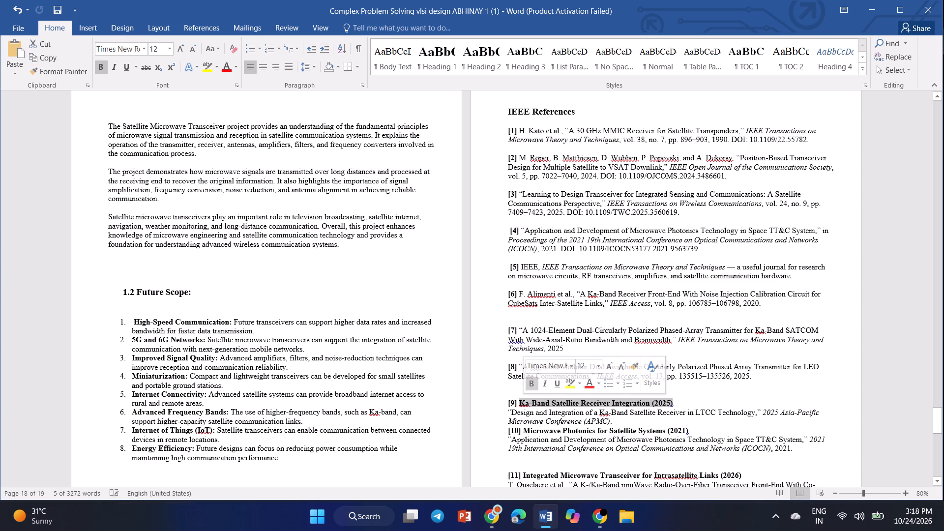
pyautogui.press('BackSpace')
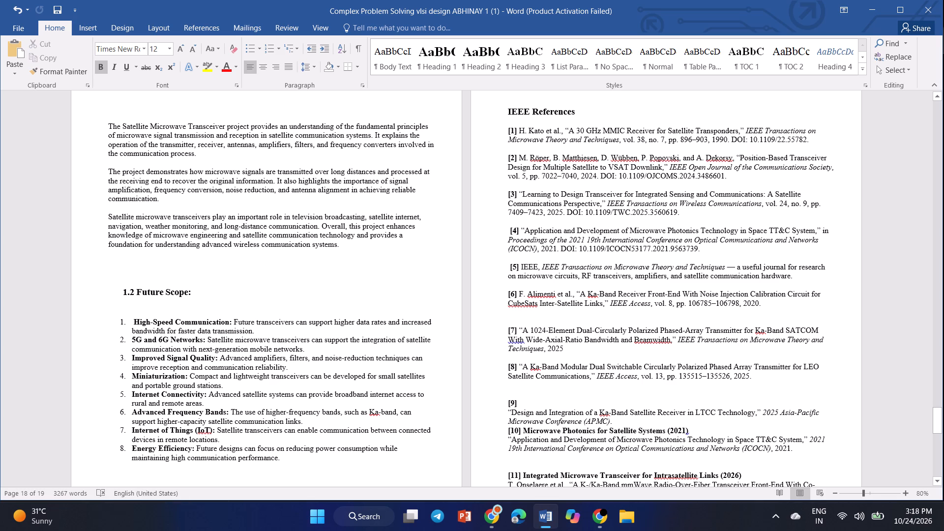
pyautogui.click(505, 412)
pyautogui.press('BackSpace')
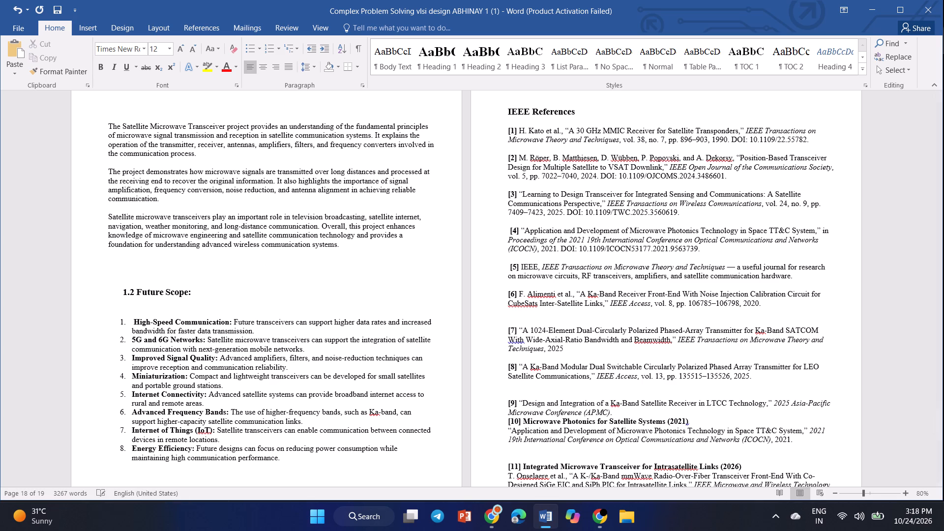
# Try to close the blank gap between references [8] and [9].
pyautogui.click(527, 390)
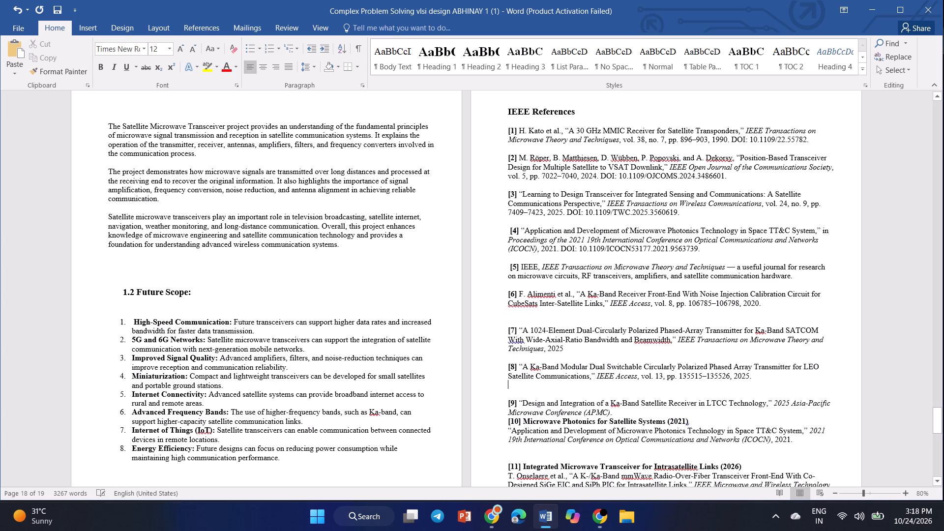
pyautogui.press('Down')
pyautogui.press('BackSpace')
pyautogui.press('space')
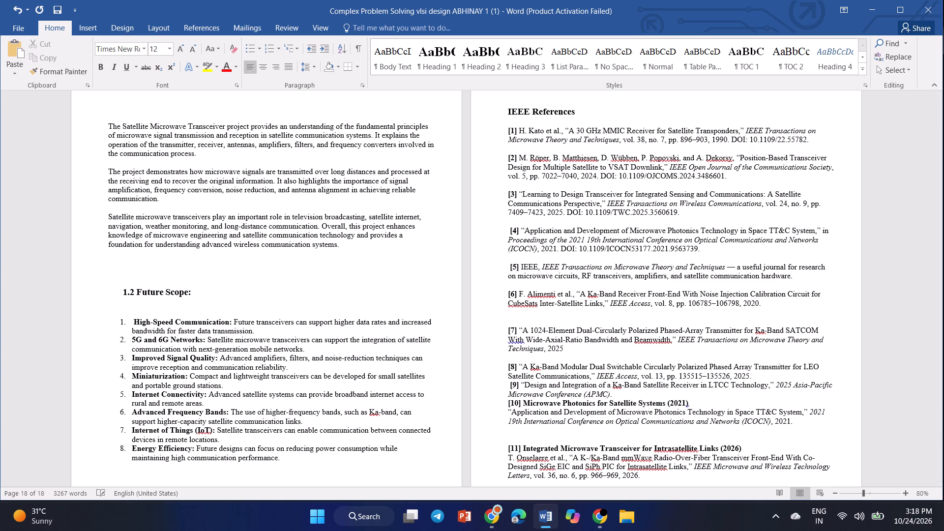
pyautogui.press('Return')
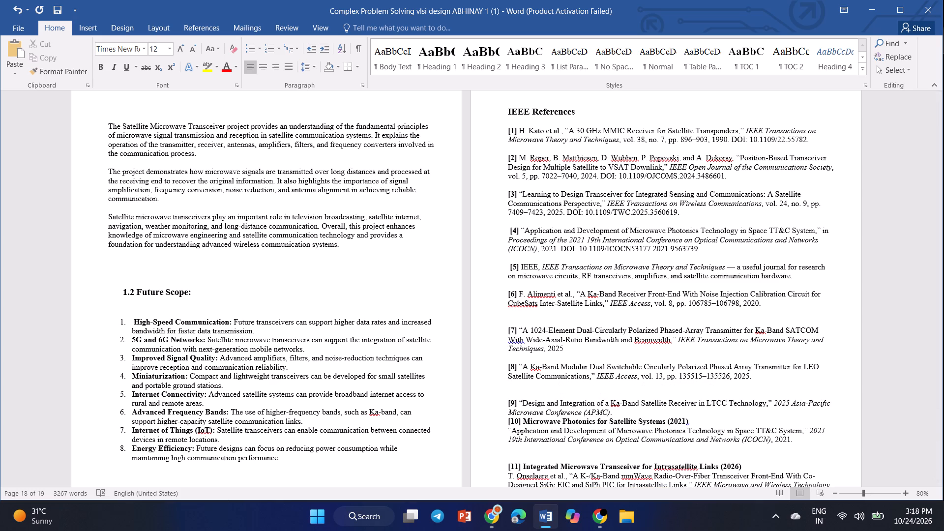
# Delete references [10] and [11] entirely from the end of the IEEE References list.
pyautogui.scroll(-1, 601, 393)
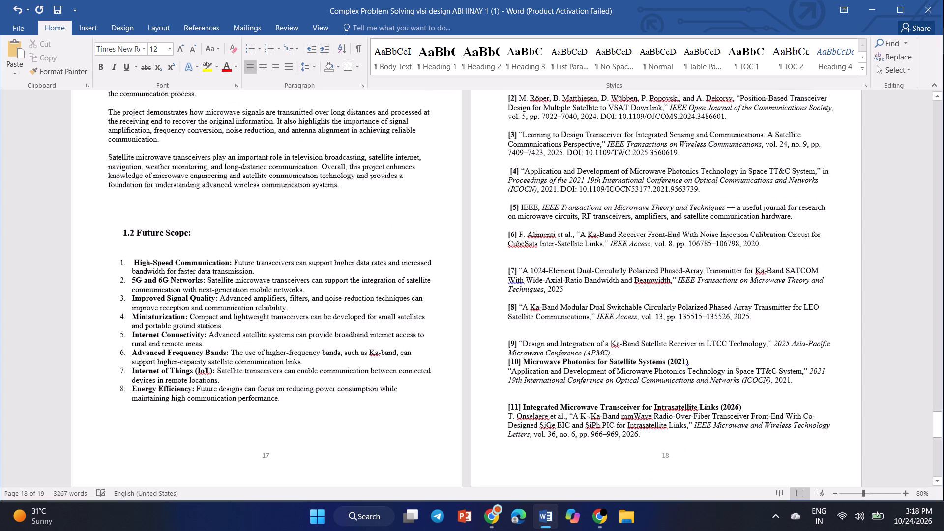
pyautogui.moveTo(661, 418); pyautogui.dragTo(506, 335)
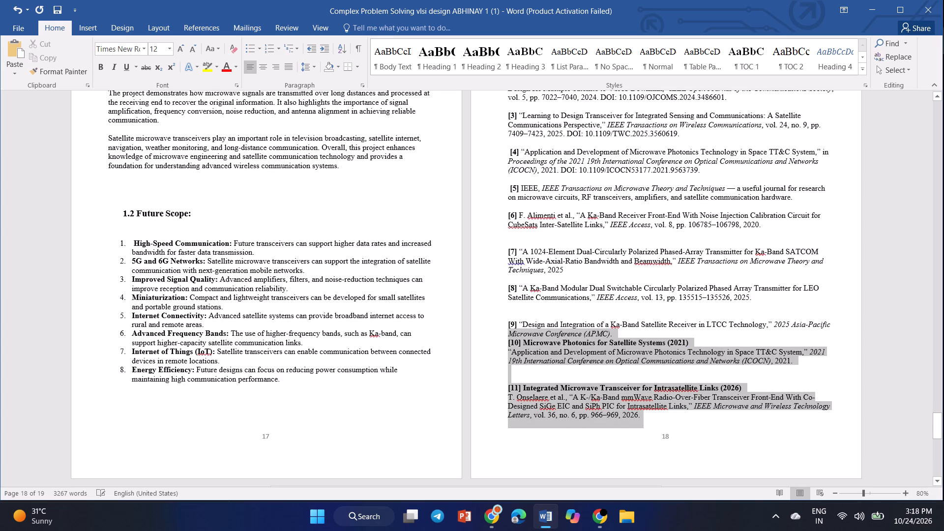
pyautogui.moveTo(506, 335); pyautogui.dragTo(507, 340)
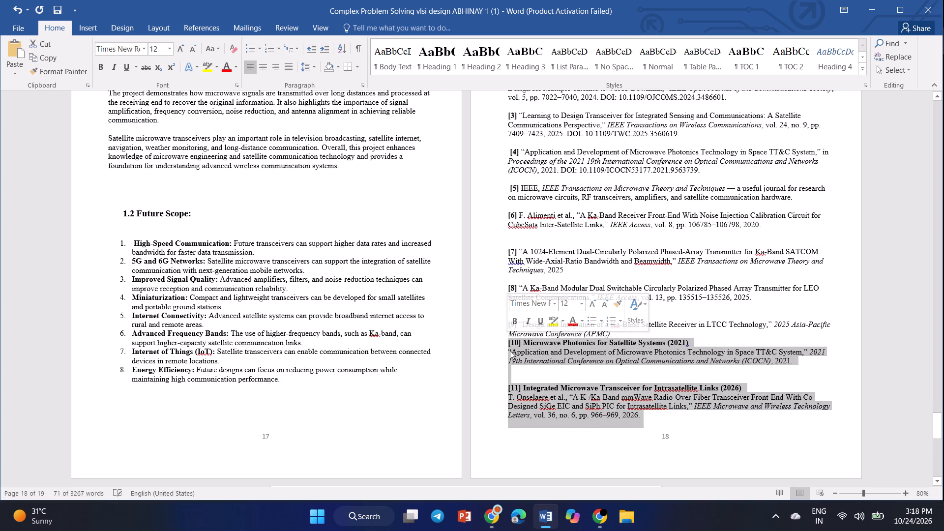
pyautogui.press('BackSpace')
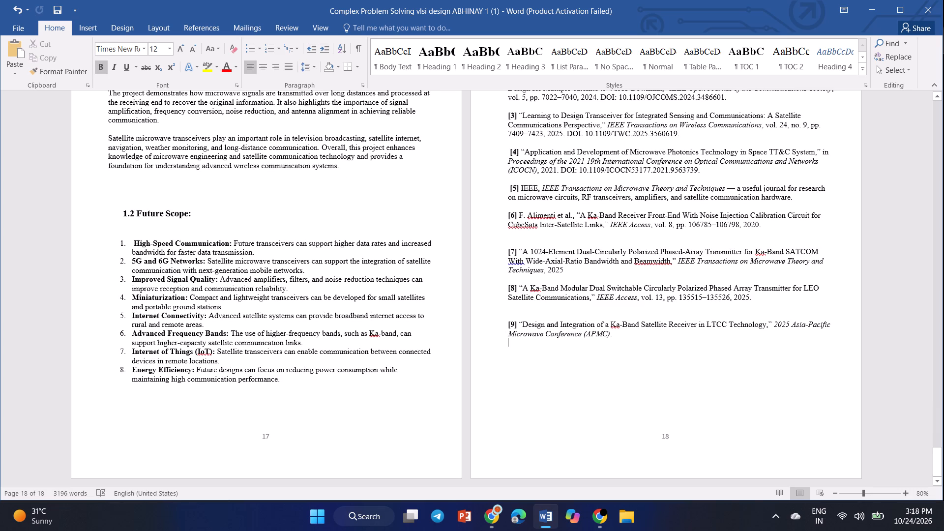
# Review the report's pages from the References back to the Abstract and Contents.
pyautogui.scroll(3, 526, 309)
pyautogui.scroll(-3, 526, 309)
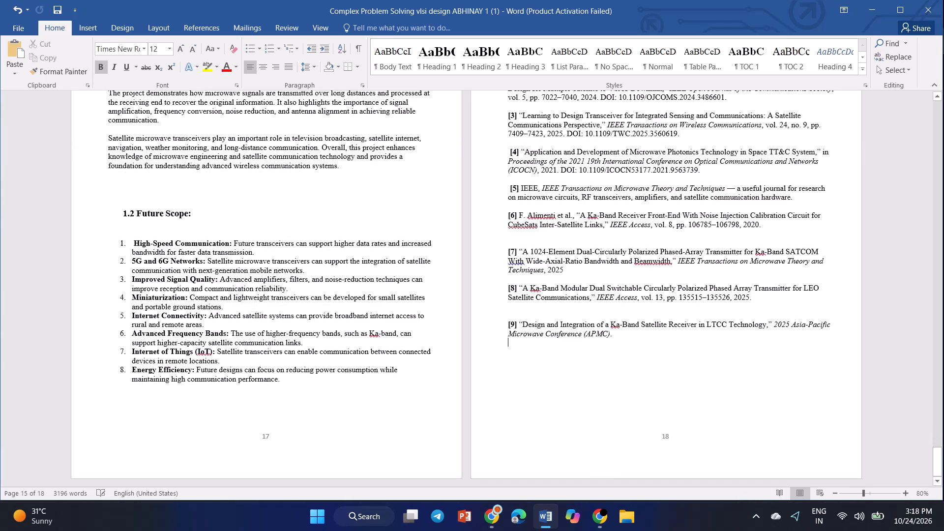
pyautogui.scroll(17, 392, 296)
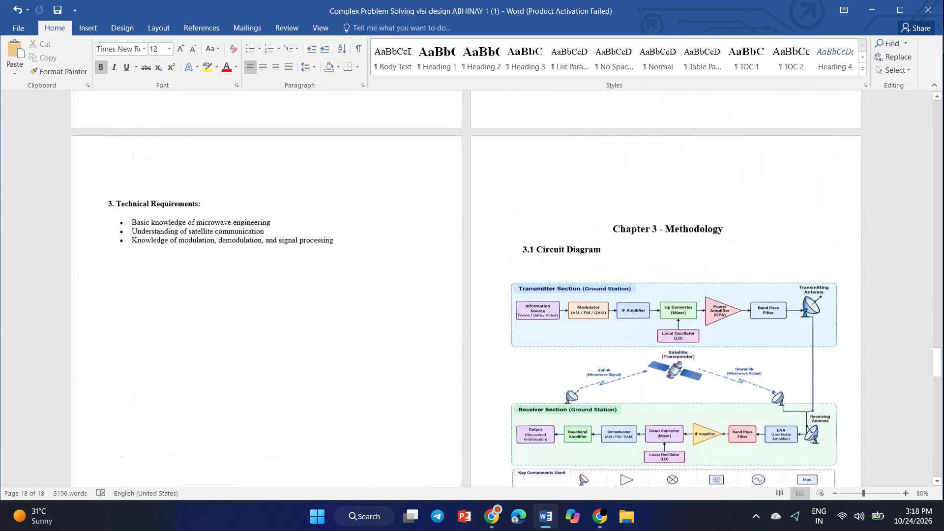
pyautogui.scroll(1, 390, 296)
pyautogui.scroll(-1, 390, 296)
pyautogui.scroll(13, 390, 296)
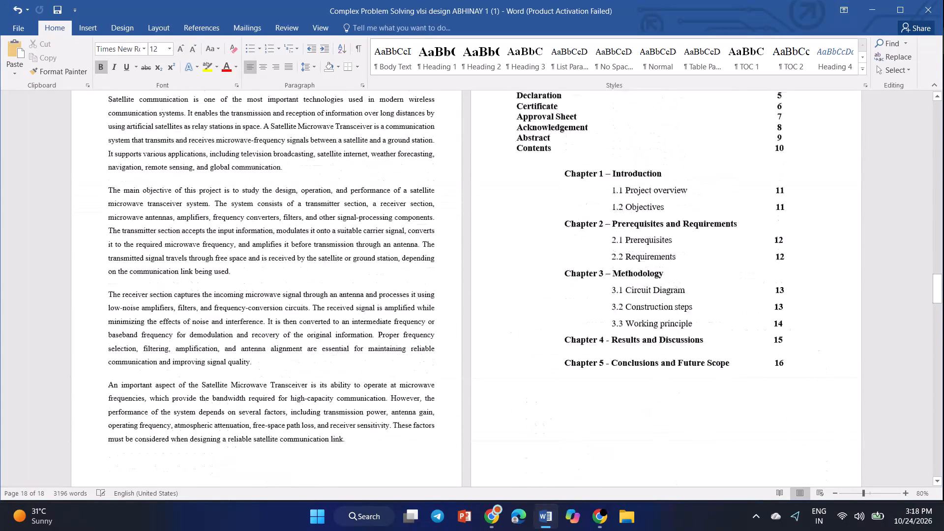
pyautogui.scroll(3, 390, 296)
pyautogui.scroll(-3, 390, 296)
# Widen the line spacing of all paragraphs under 1.1 Project Overview in Chapter 1 to match the Abstract.
pyautogui.scroll(-4, 390, 296)
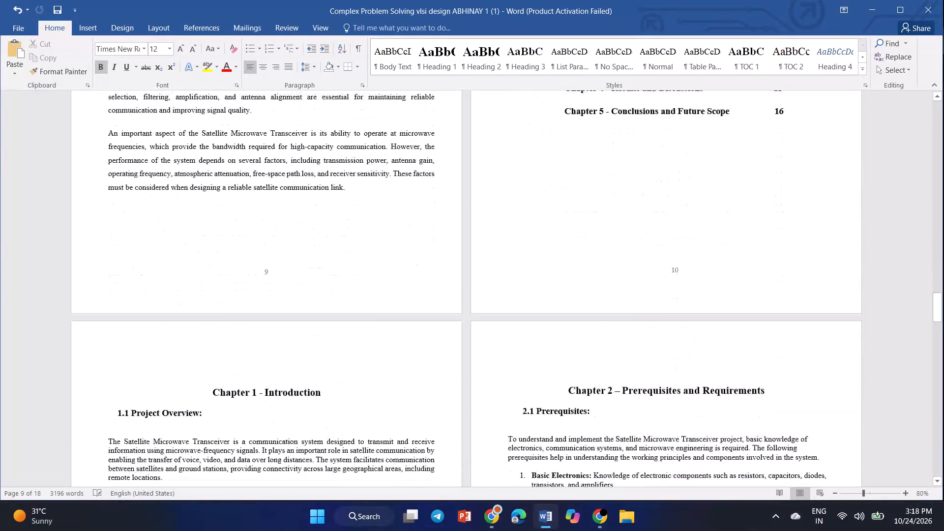
pyautogui.scroll(-3, 390, 296)
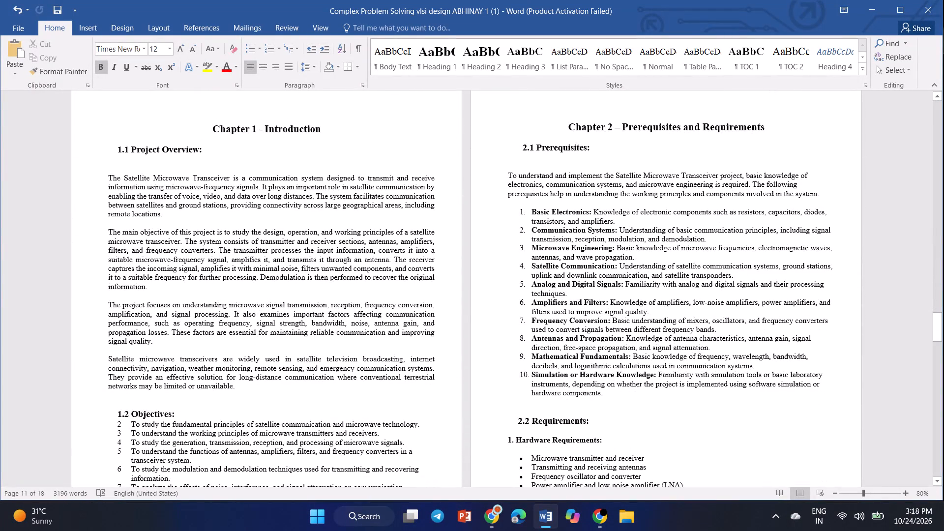
pyautogui.moveTo(104, 175); pyautogui.dragTo(149, 240)
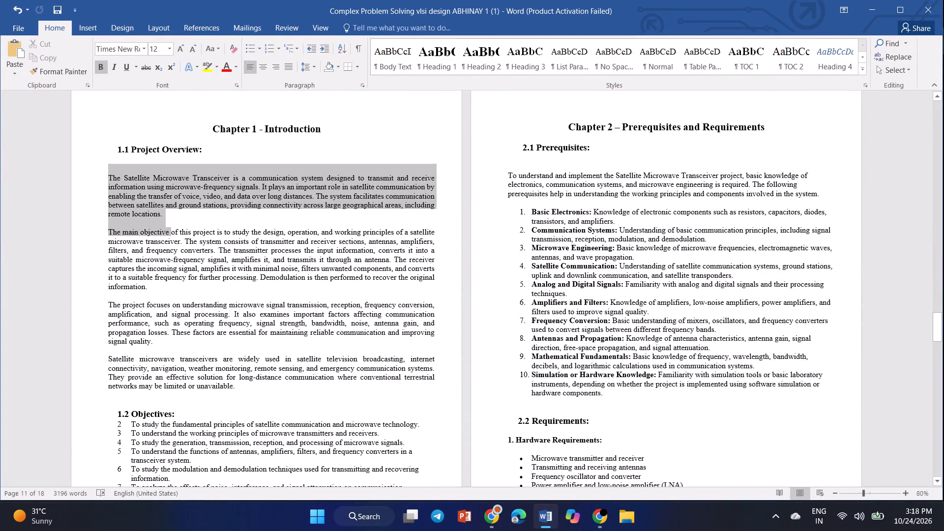
pyautogui.moveTo(149, 240); pyautogui.dragTo(246, 383)
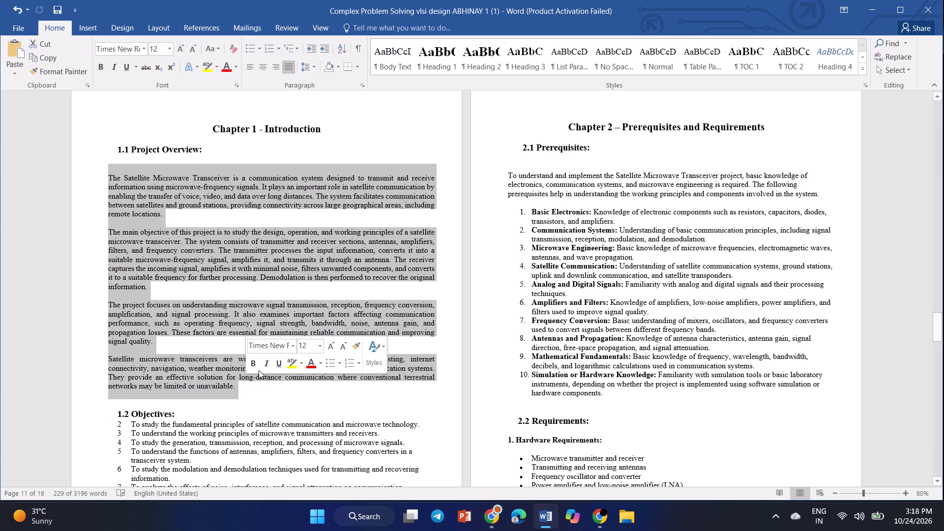
pyautogui.click(307, 71)
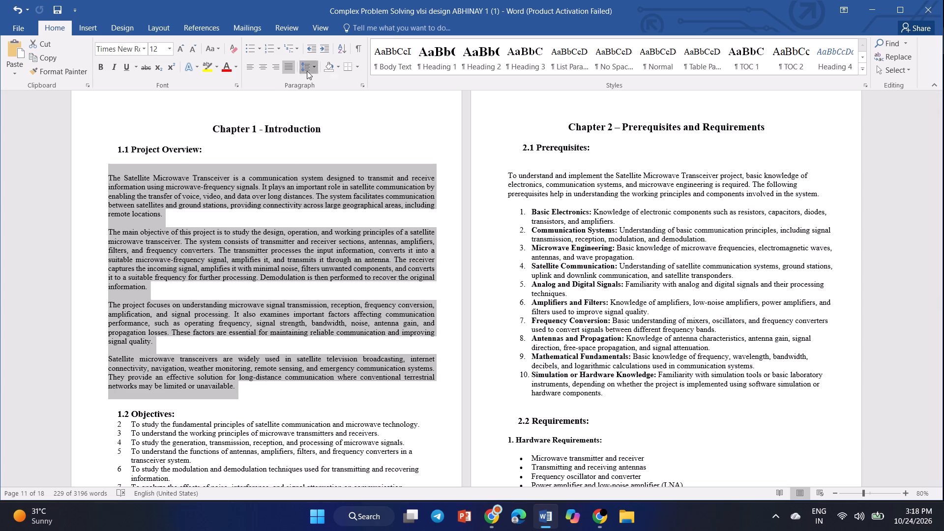
pyautogui.click(318, 107)
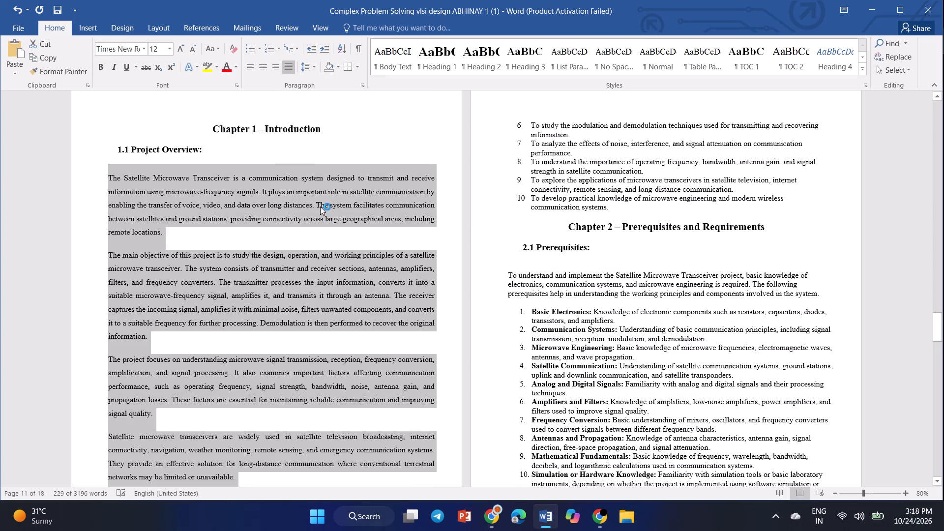
# Insert three blank paragraphs after the Project Overview text to move the 1.2 Objectives section onto the following page.
pyautogui.scroll(-2, 320, 206)
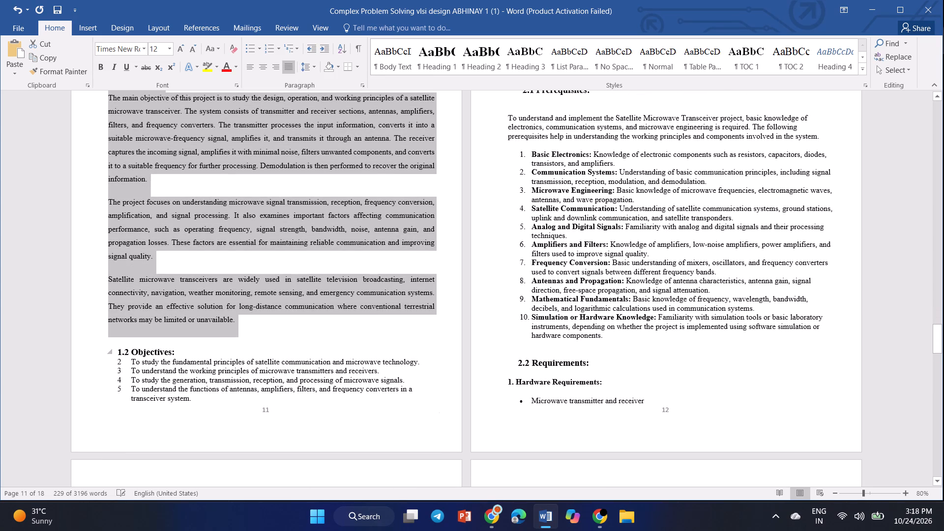
pyautogui.click(251, 328)
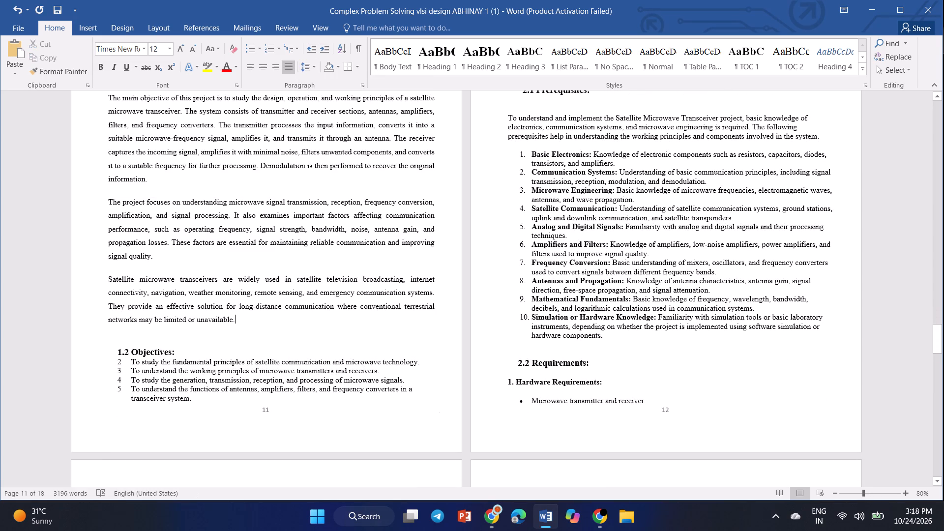
pyautogui.press('Return')
pyautogui.press('Return')
pyautogui.press('Return')
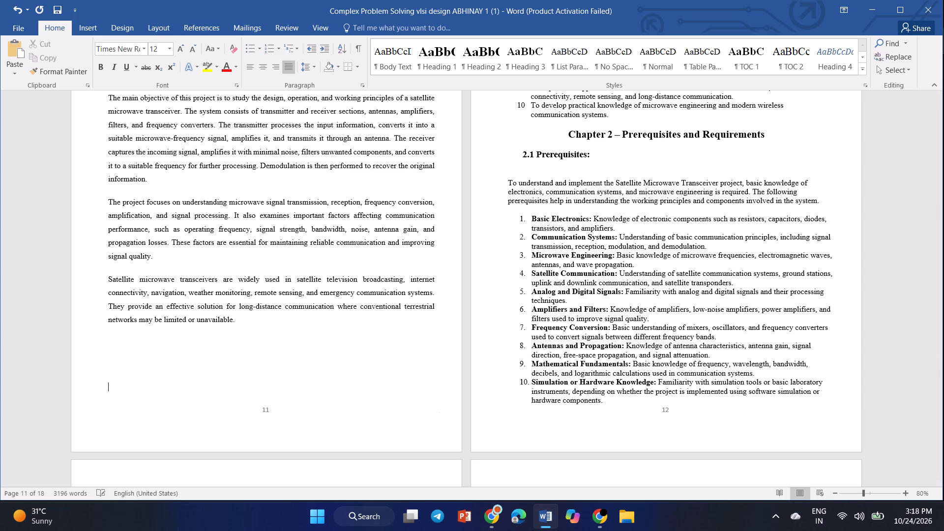
# Convert the numbered list of objectives under 1.2 Objectives into a bulleted list with round bullets.
pyautogui.scroll(3, 586, 302)
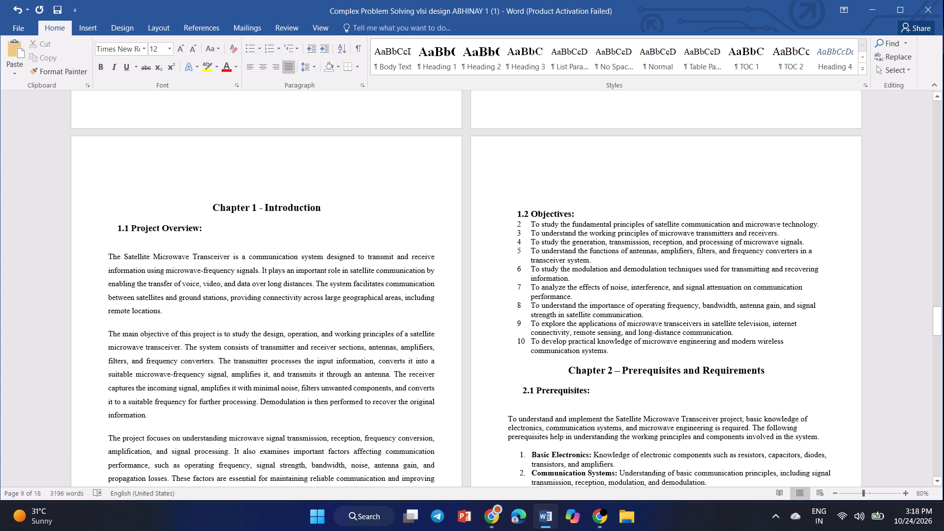
pyautogui.click(524, 223)
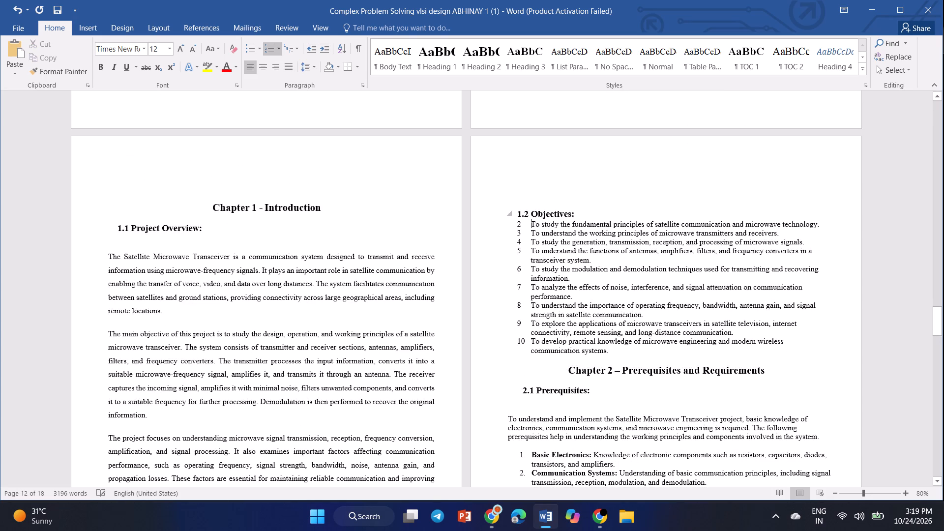
pyautogui.moveTo(516, 226); pyautogui.dragTo(522, 244)
pyautogui.click(516, 232)
pyautogui.tripleClick(516, 227)
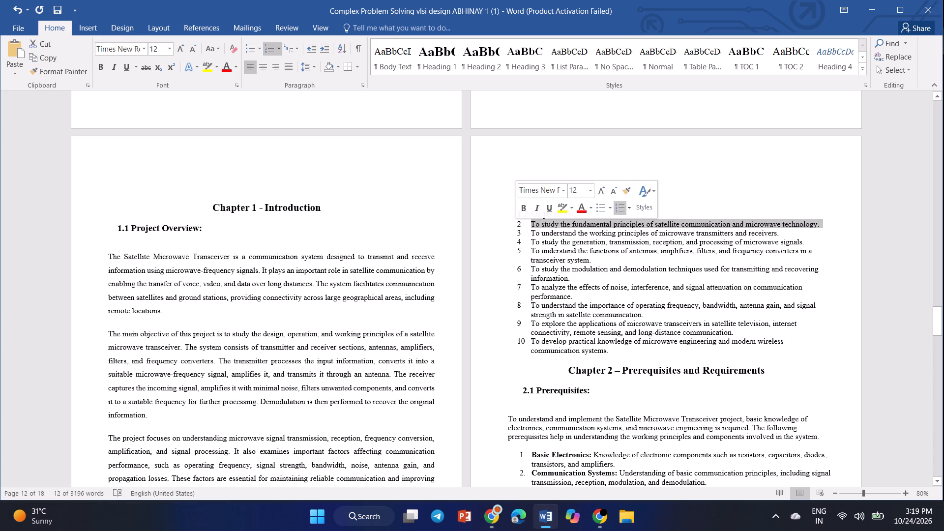
pyautogui.click(524, 236)
pyautogui.moveTo(525, 345); pyautogui.dragTo(518, 338)
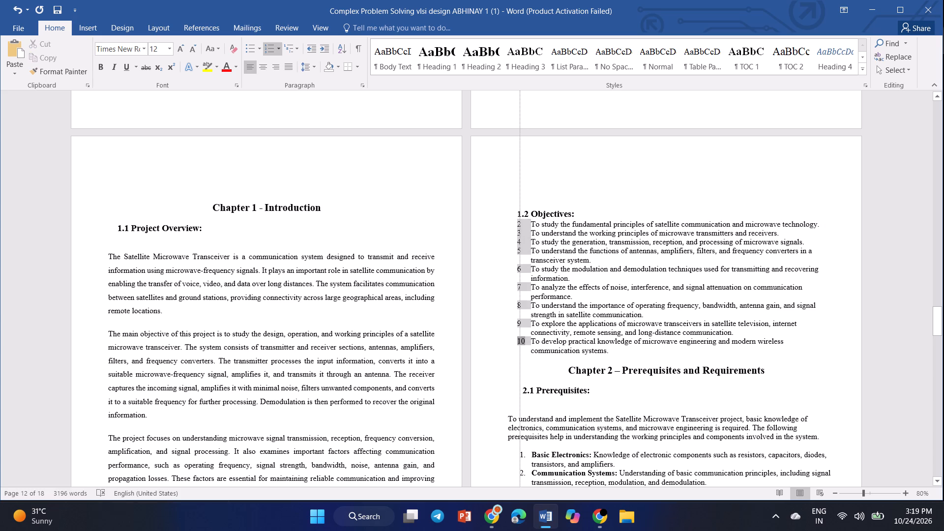
pyautogui.moveTo(518, 338); pyautogui.dragTo(516, 321)
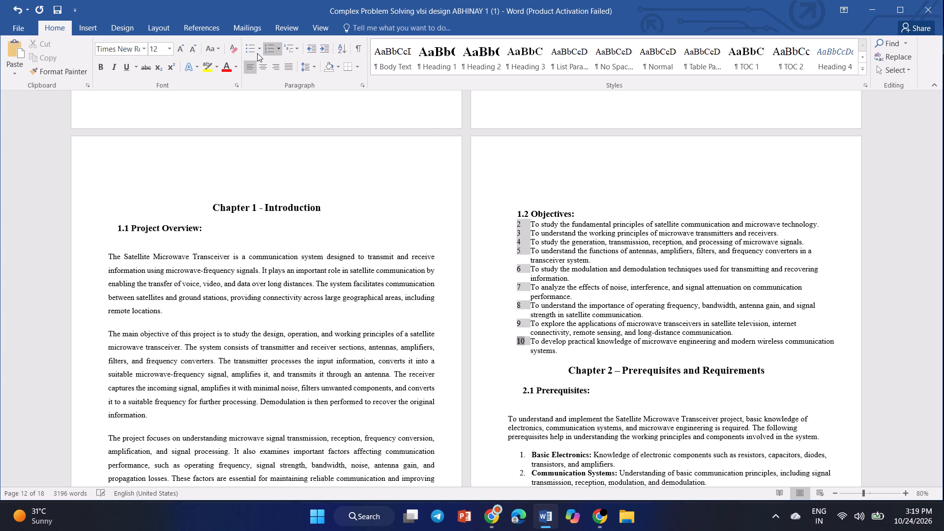
pyautogui.click(257, 53)
pyautogui.click(290, 80)
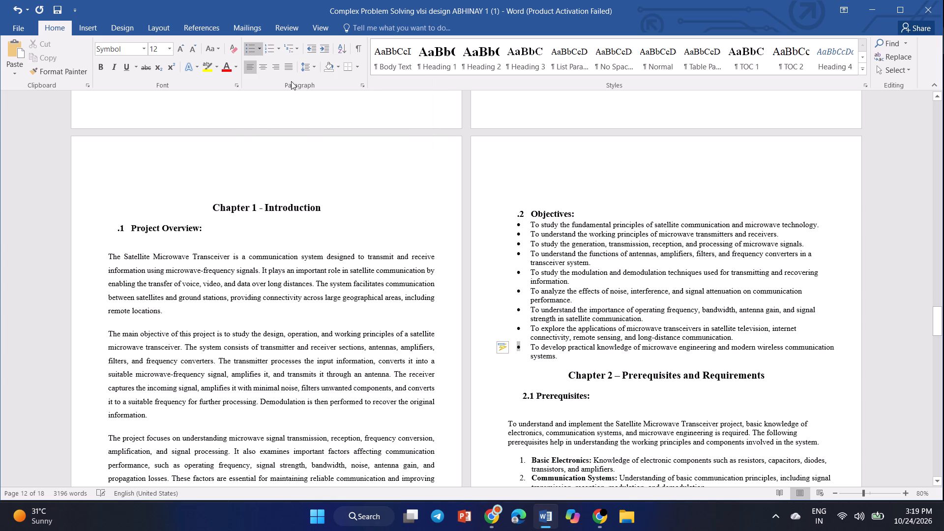
pyautogui.click(621, 201)
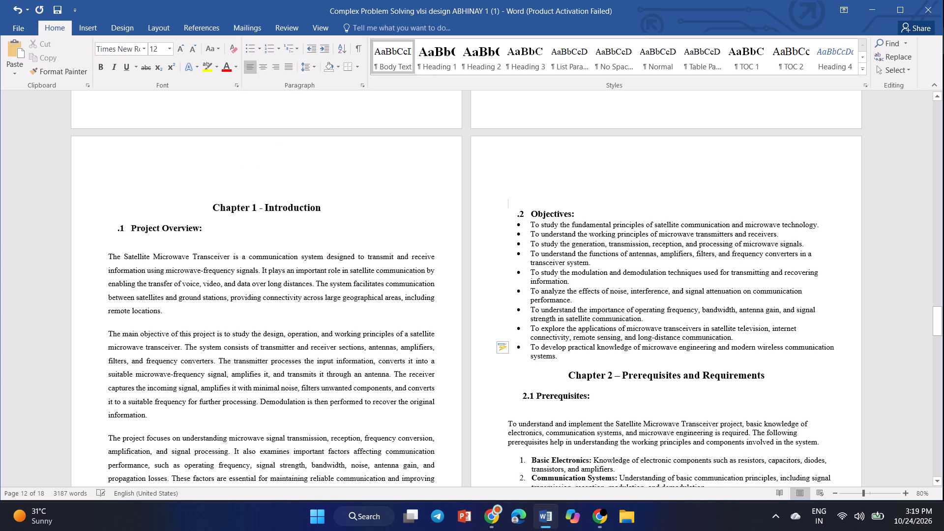
# Replace the broken automatic number on the Project Overview heading with the plain text number 1.1.
pyautogui.click(519, 217)
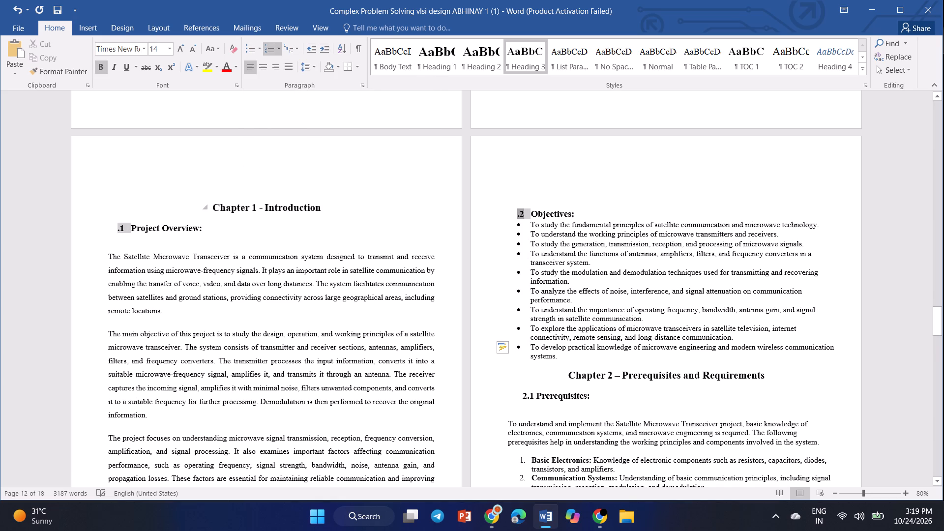
pyautogui.scroll(-3, 286, 212)
pyautogui.scroll(3, 285, 212)
pyautogui.click(120, 234)
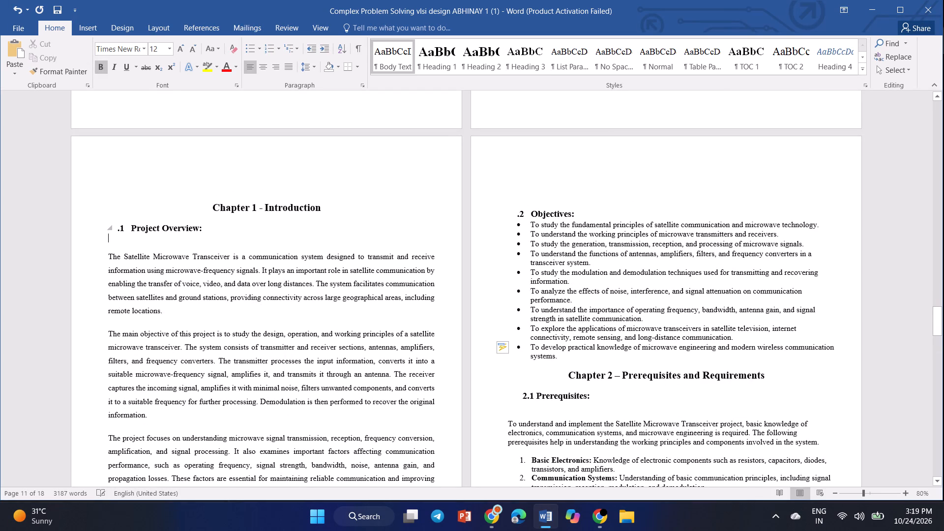
pyautogui.click(118, 227)
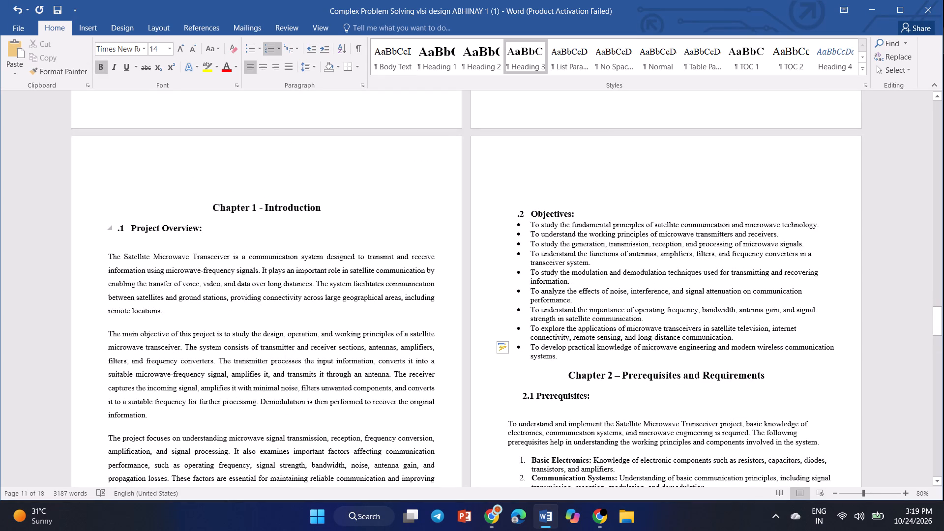
pyautogui.press('BackSpace')
pyautogui.press('BackSpace')
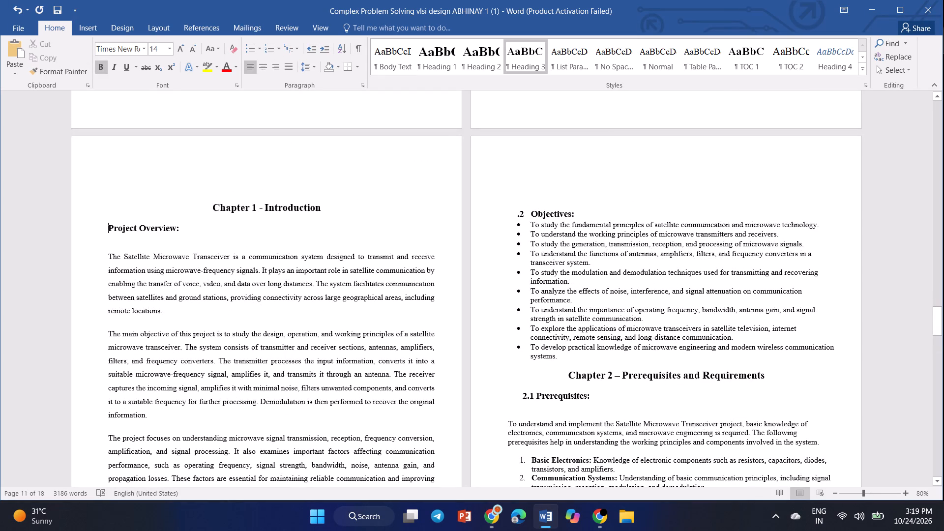
pyautogui.write('1.1')
pyautogui.press('space')
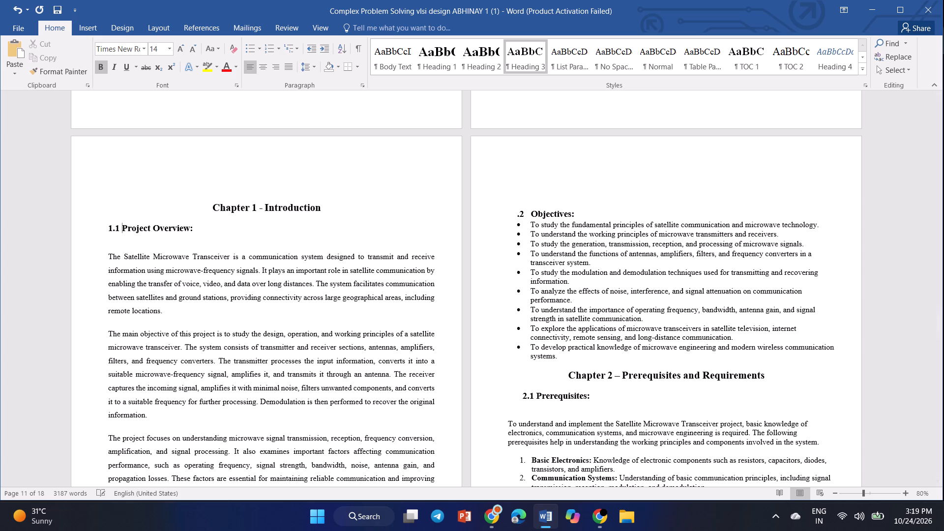
# Replace the Objectives heading's automatic number with the plain text 1.2, undoing the automatic list formatting that Word applies.
pyautogui.click(524, 215)
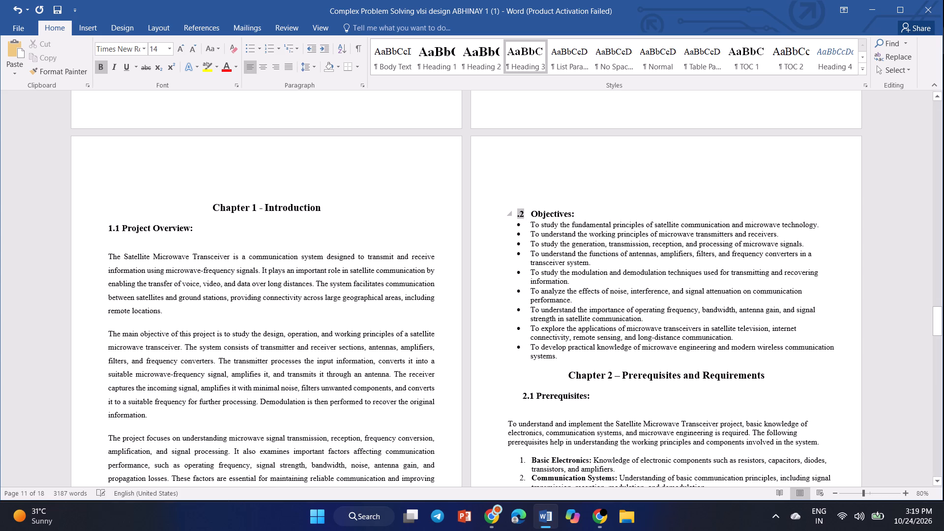
pyautogui.press('BackSpace')
pyautogui.write('1.2')
pyautogui.press('space')
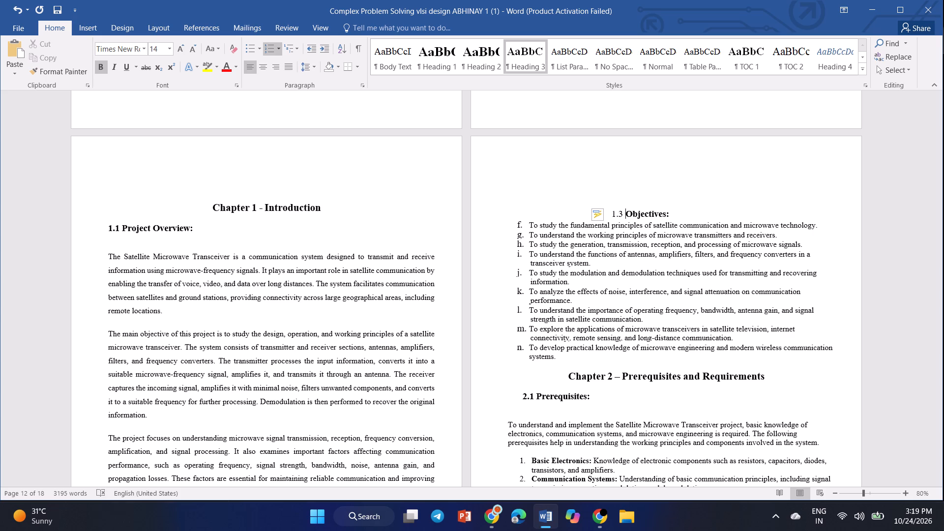
pyautogui.hotkey('ctrl', 'z')
pyautogui.hotkey('ctrl', 'z')
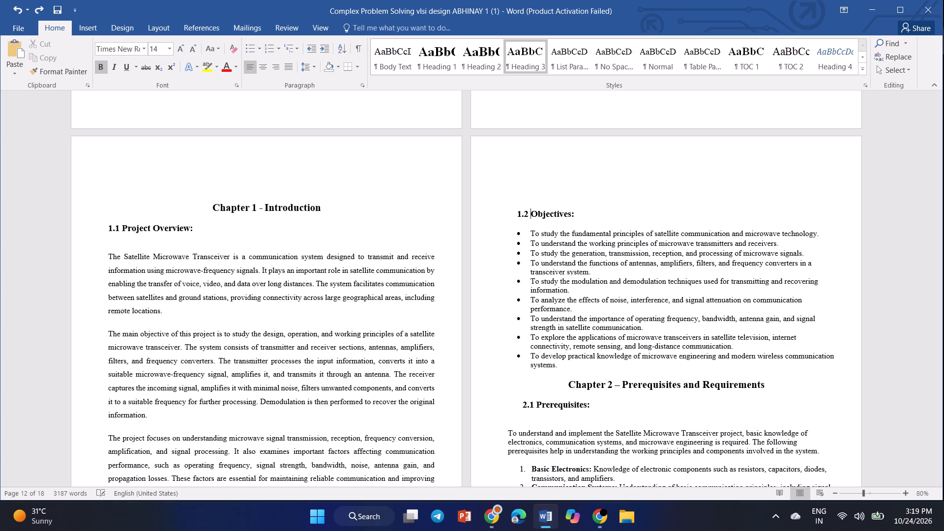
# Set the line spacing of all bulleted objectives under 1.2 Objectives to 1.5.
pyautogui.scroll(-1, 611, 221)
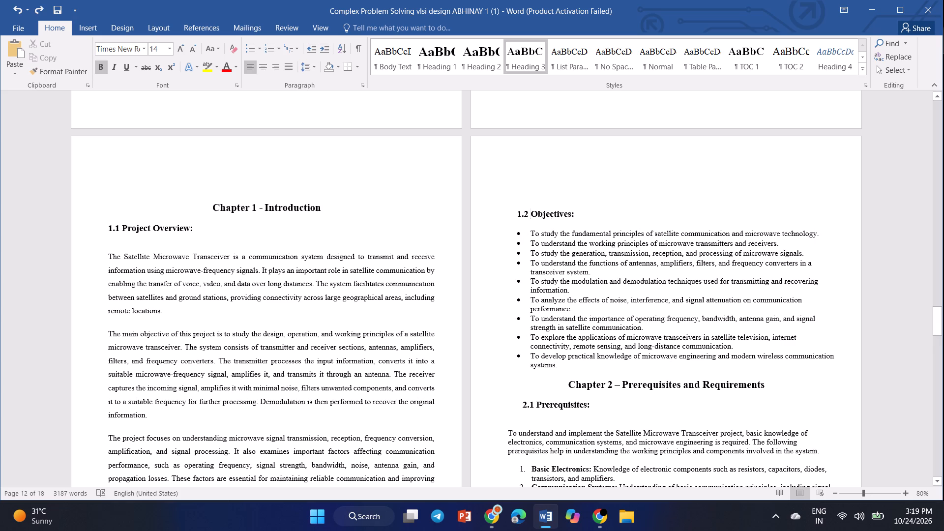
pyautogui.scroll(-1, 611, 221)
pyautogui.scroll(-1, 567, 246)
pyautogui.scroll(1, 567, 246)
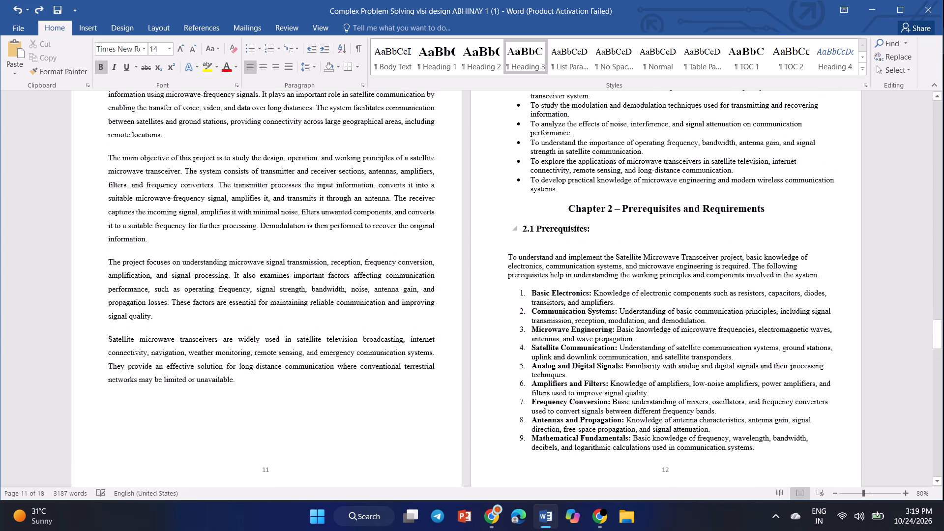
pyautogui.scroll(1, 567, 246)
pyautogui.moveTo(513, 152); pyautogui.dragTo(534, 175)
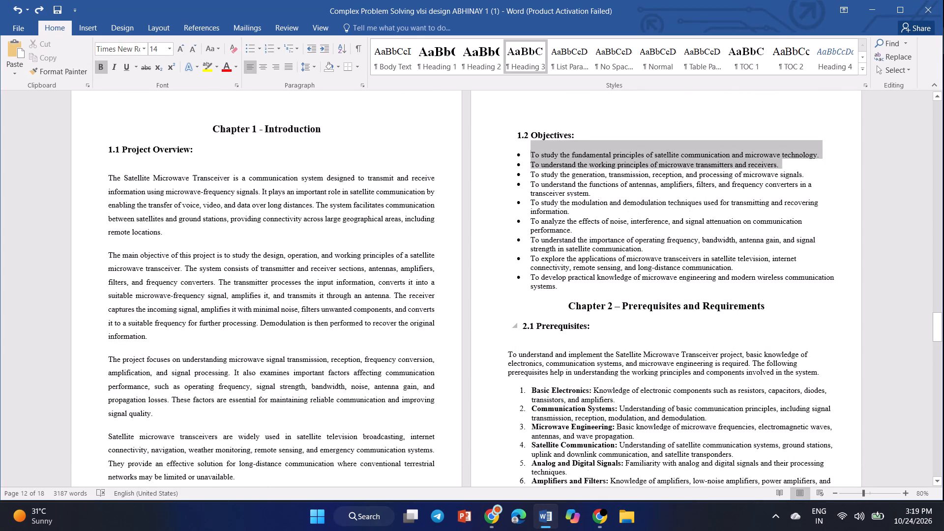
pyautogui.moveTo(534, 175); pyautogui.dragTo(555, 286)
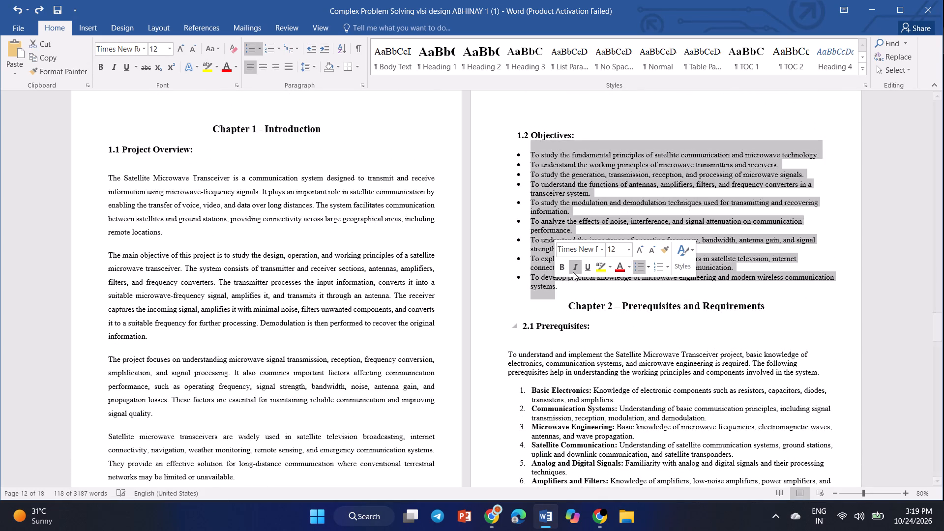
pyautogui.click(305, 68)
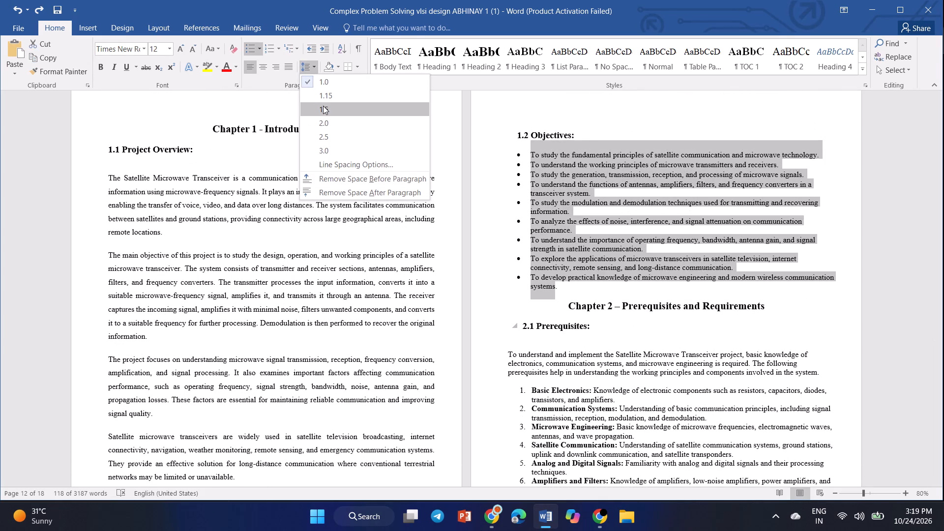
pyautogui.click(323, 106)
pyautogui.click(494, 274)
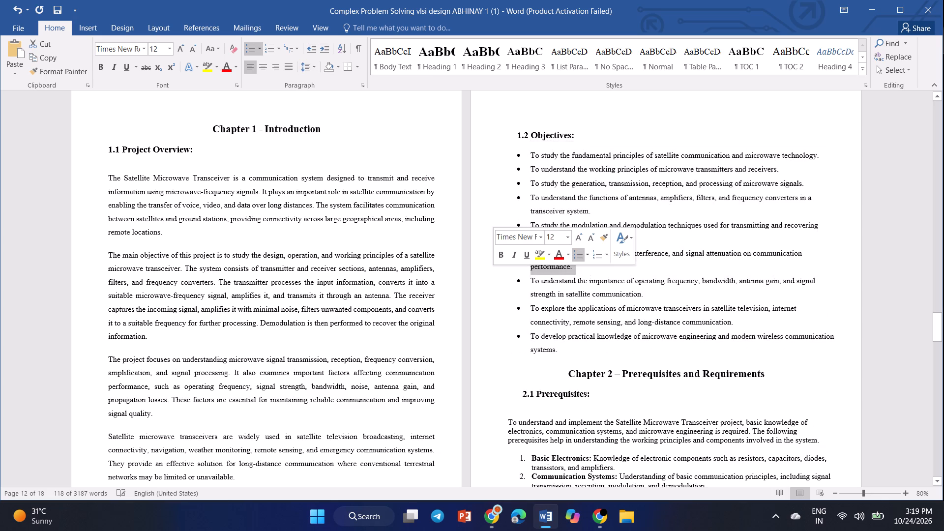
# Insert blank paragraphs after the last objective to move the Chapter 2 – Prerequisites and Requirements heading onto a new page.
pyautogui.scroll(-3, 511, 271)
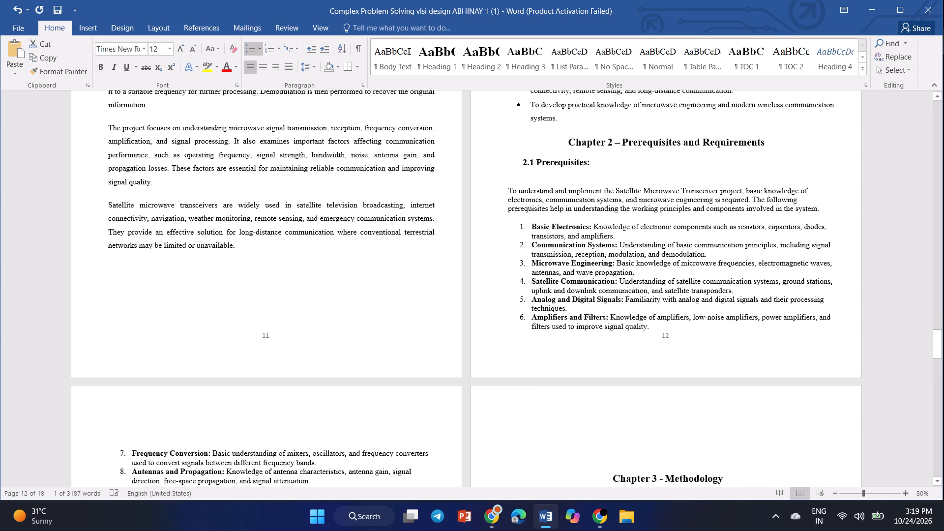
pyautogui.scroll(1, 583, 178)
pyautogui.click(569, 195)
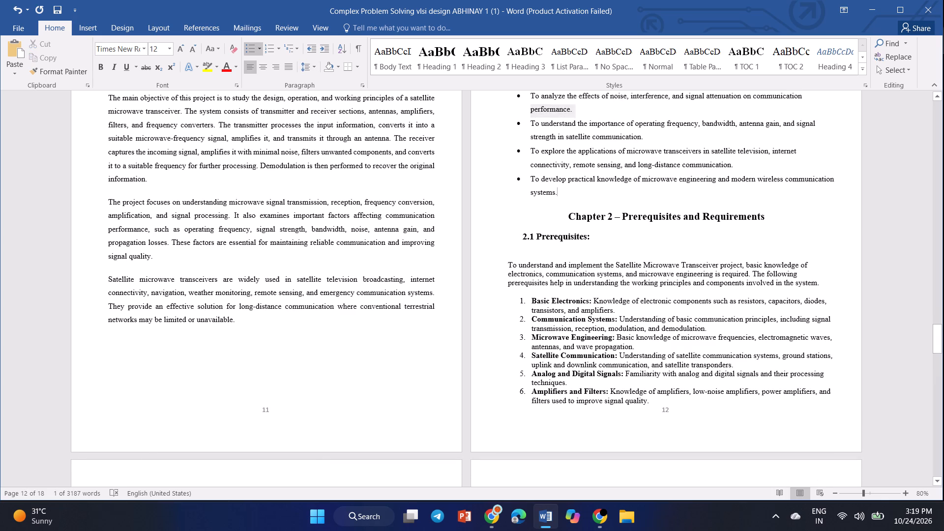
pyautogui.scroll(4, 569, 195)
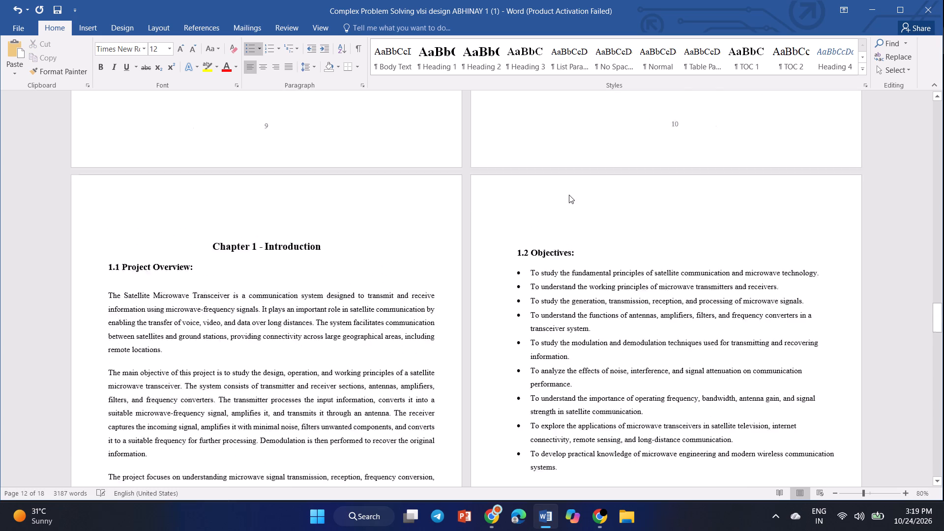
pyautogui.scroll(-3, 569, 195)
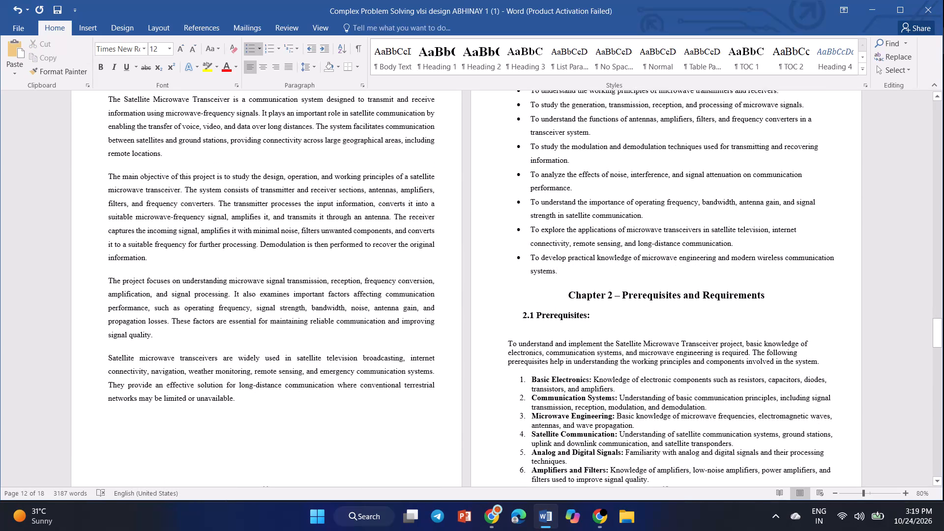
pyautogui.press('Return')
pyautogui.press('Return')
pyautogui.press('Return')
pyautogui.press('Return')
pyautogui.press('Return')
pyautogui.press('Return')
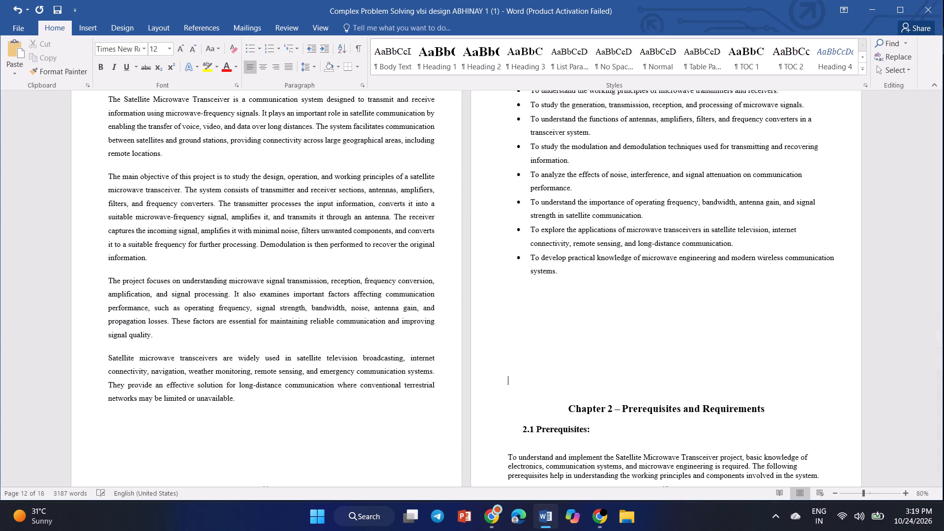
pyautogui.press('Return')
pyautogui.press('Return')
pyautogui.press('Return')
pyautogui.press('Return')
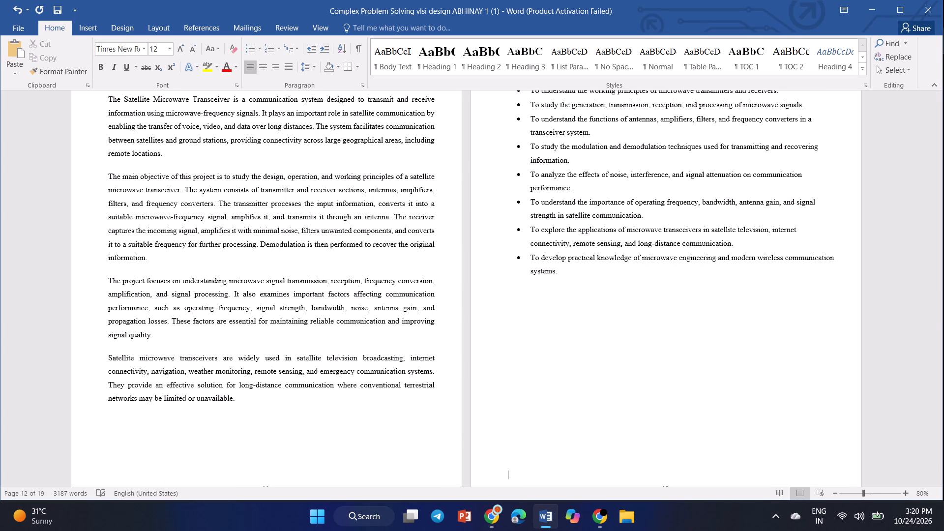
# Justify the introduction and ten-item numbered list under 2.1 Prerequisites and set their line spacing to 1.5.
pyautogui.scroll(-4, 566, 229)
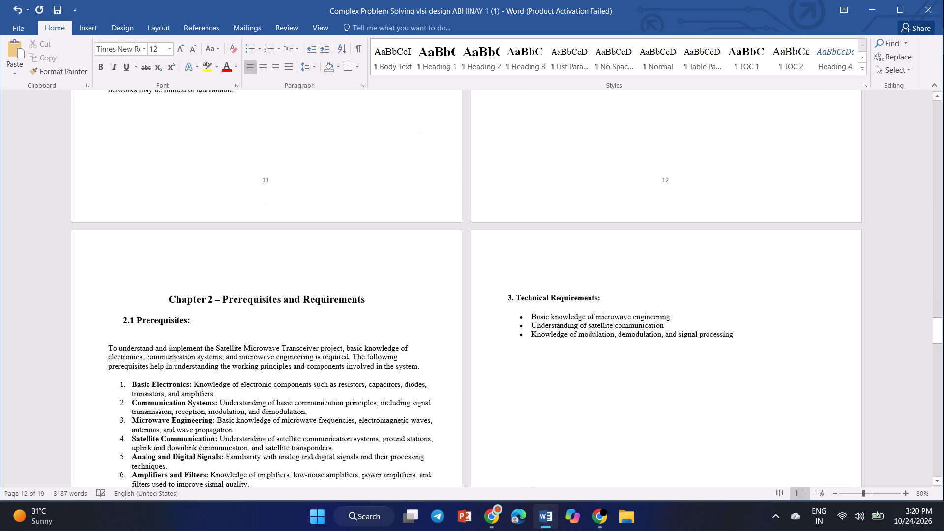
pyautogui.scroll(-2, 566, 229)
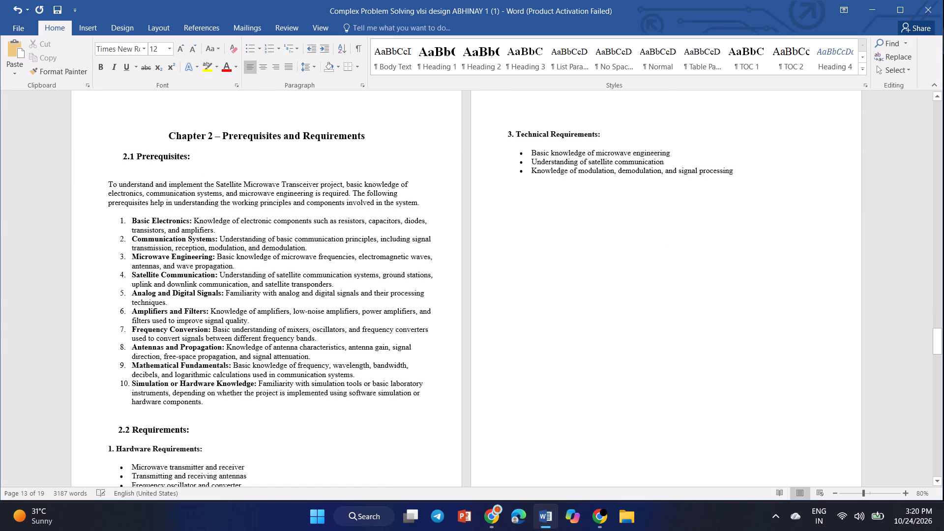
pyautogui.moveTo(102, 180); pyautogui.dragTo(134, 228)
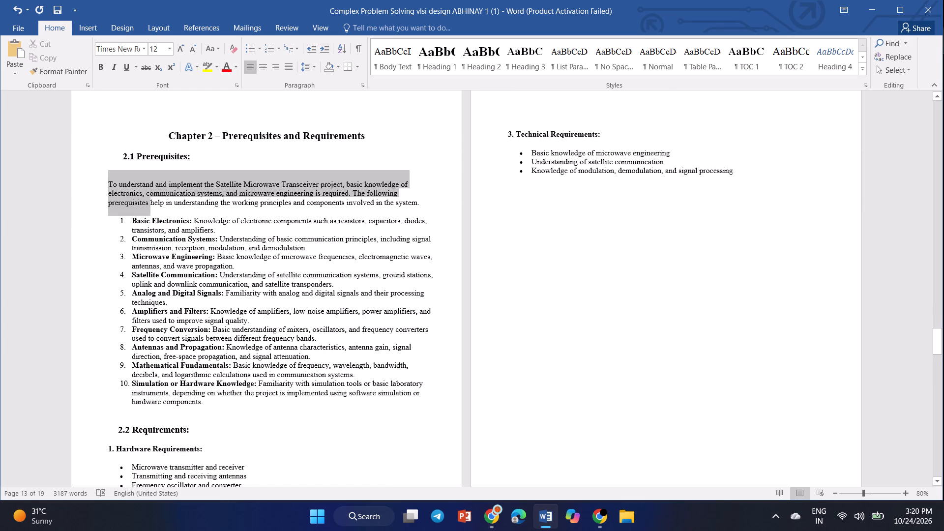
pyautogui.moveTo(134, 228); pyautogui.dragTo(208, 404)
pyautogui.click(291, 65)
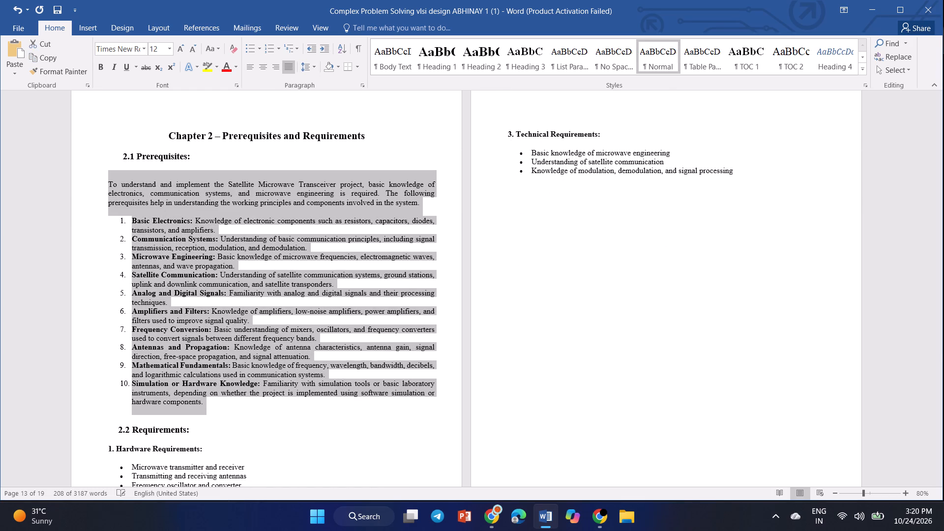
pyautogui.click(310, 66)
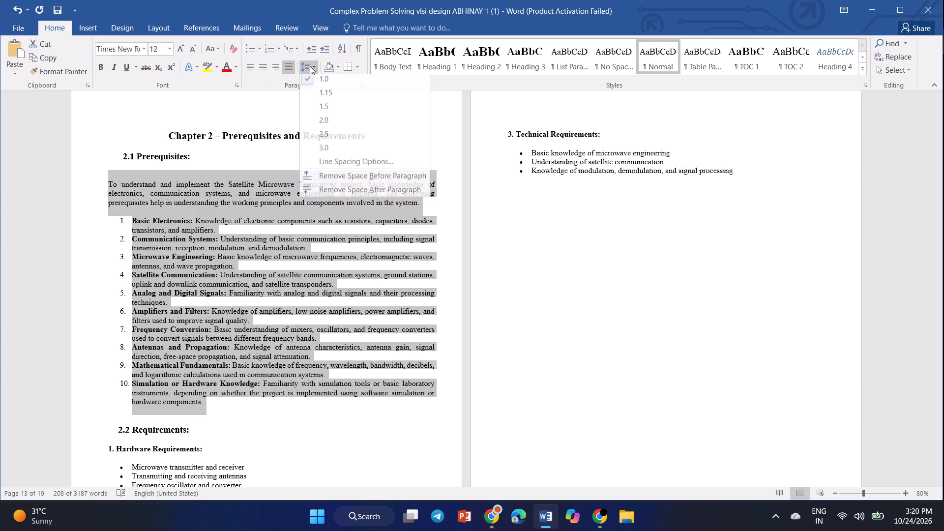
pyautogui.click(329, 108)
pyautogui.click(355, 160)
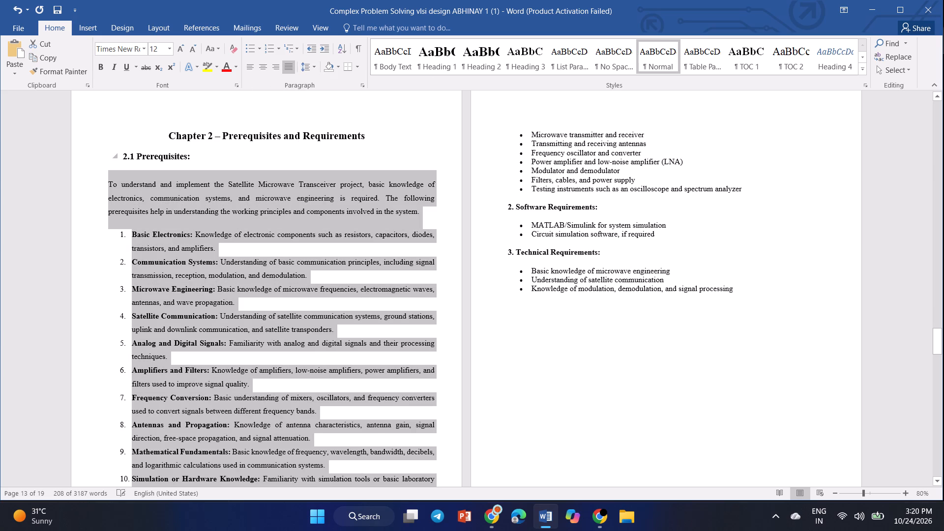
# Insert four blank paragraphs above the 2.2 Requirements heading to move it onto a new page.
pyautogui.scroll(7, 370, 156)
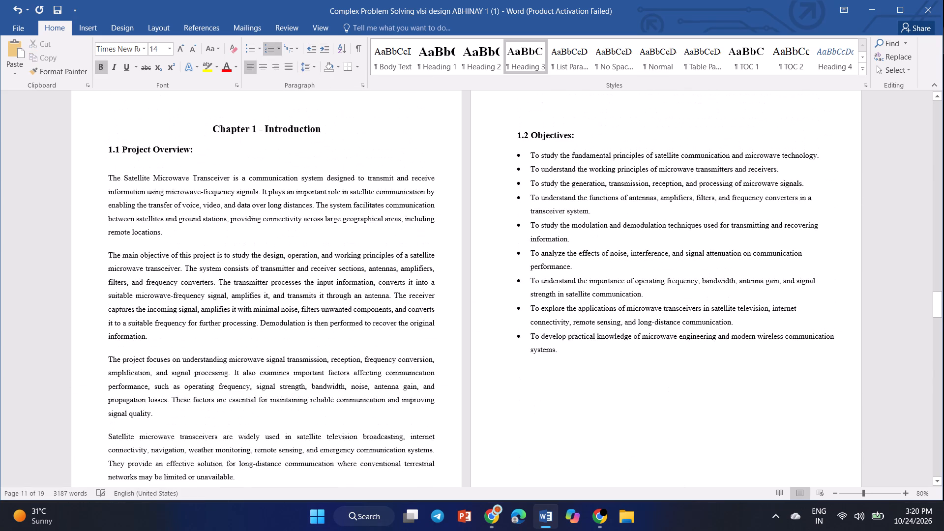
pyautogui.scroll(2, 370, 156)
pyautogui.scroll(-10, 370, 156)
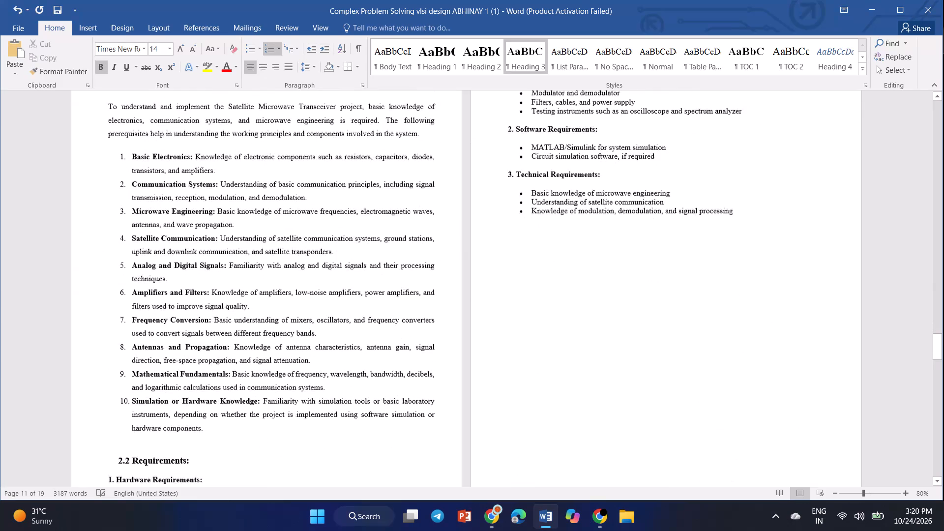
pyautogui.scroll(-3, 370, 156)
pyautogui.click(120, 213)
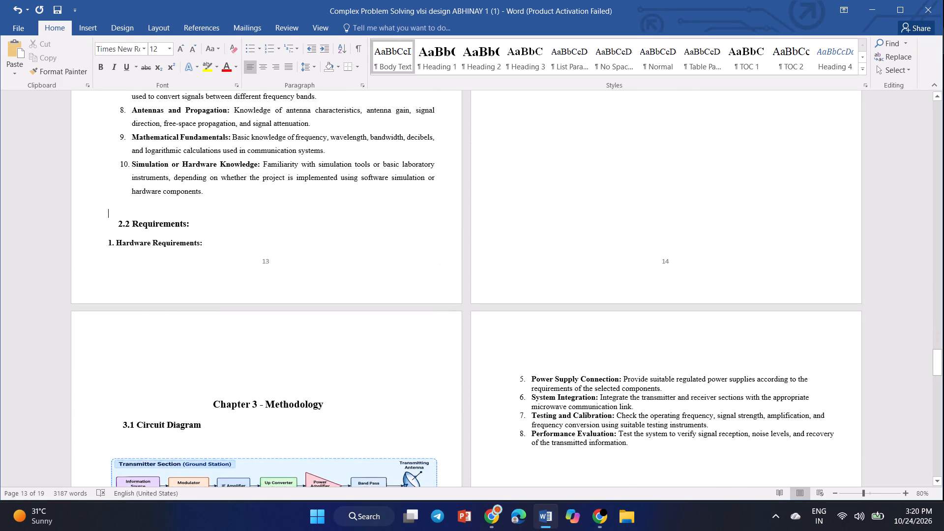
pyautogui.press('Return')
pyautogui.press('Return')
pyautogui.press('Return')
pyautogui.press('Return')
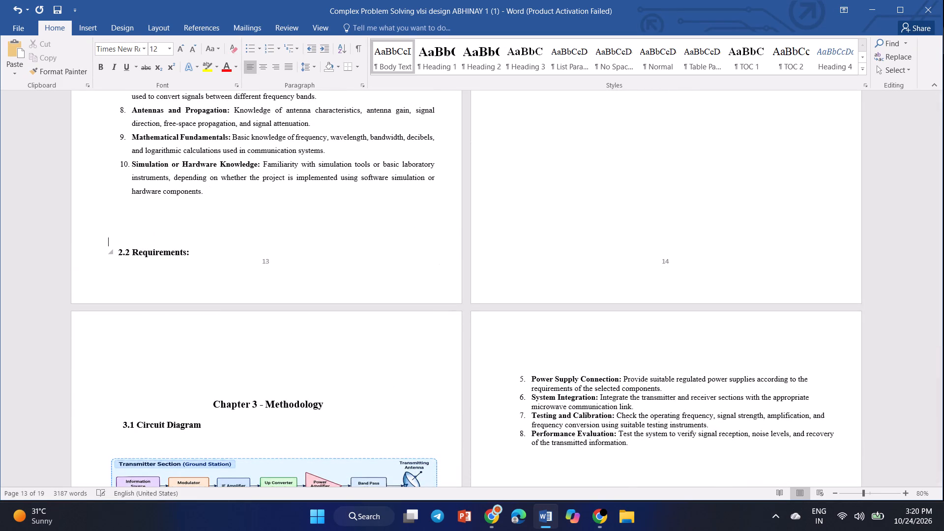
# Justify the hardware, software and technical requirements under 2.2 Requirements and set their line spacing to 1.5.
pyautogui.scroll(2, 746, 273)
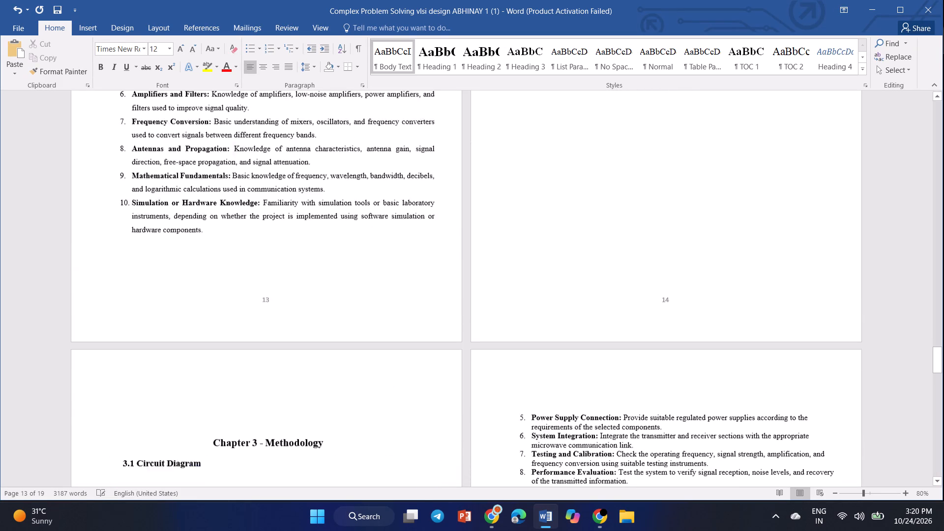
pyautogui.scroll(2, 745, 273)
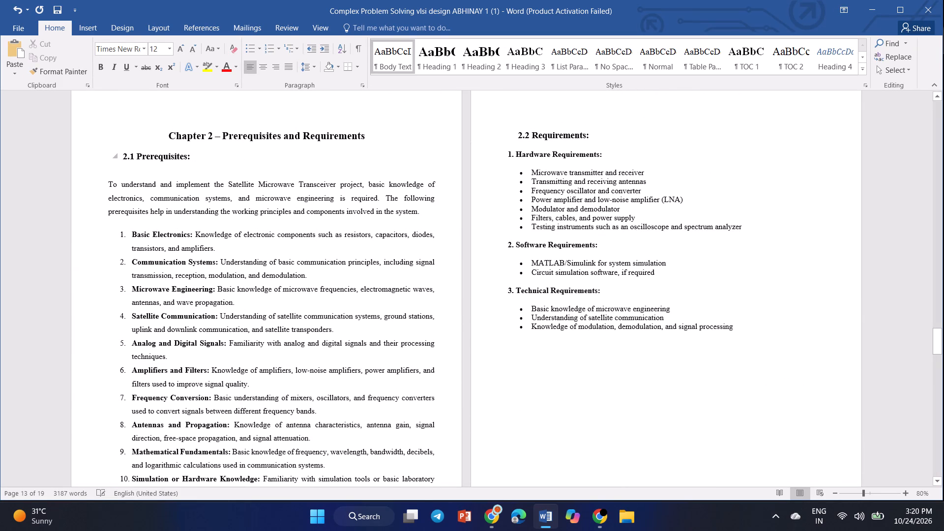
pyautogui.moveTo(501, 154); pyautogui.dragTo(737, 339)
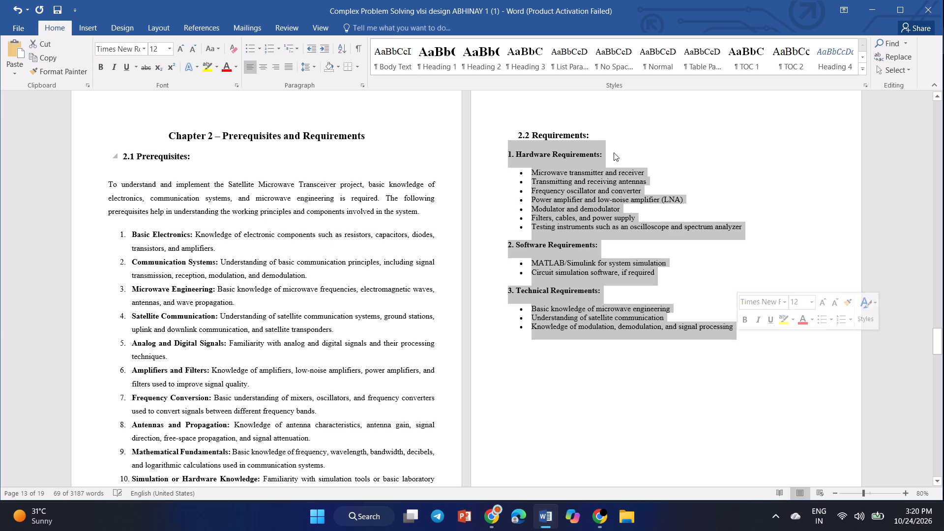
pyautogui.click(294, 69)
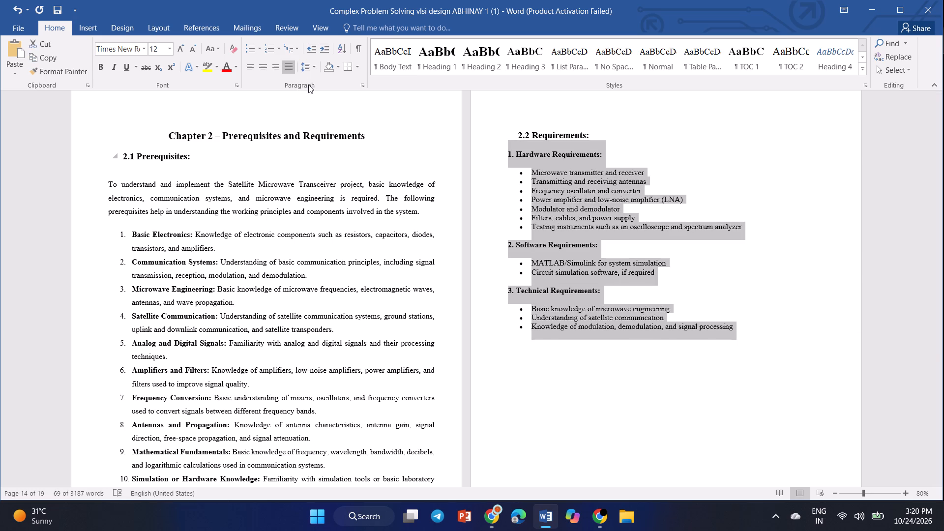
pyautogui.rightClick(563, 179)
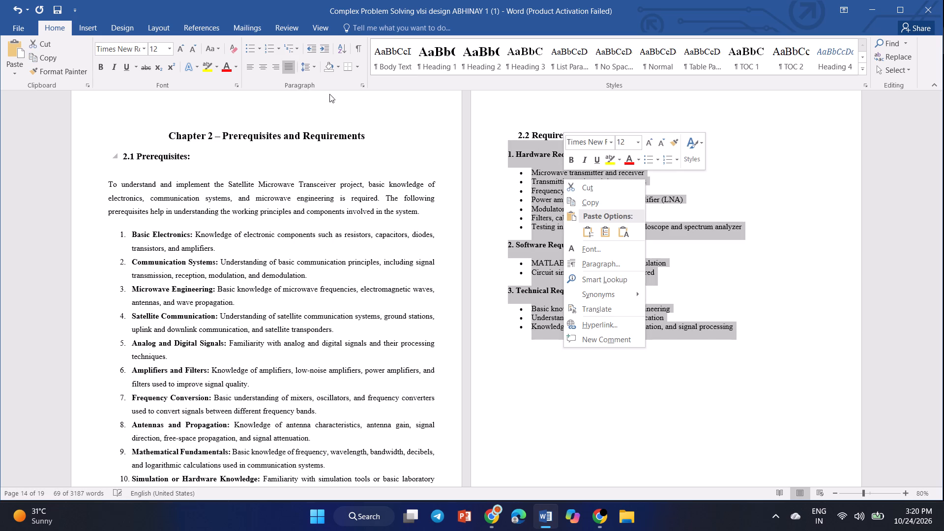
pyautogui.click(315, 67)
pyautogui.click(324, 105)
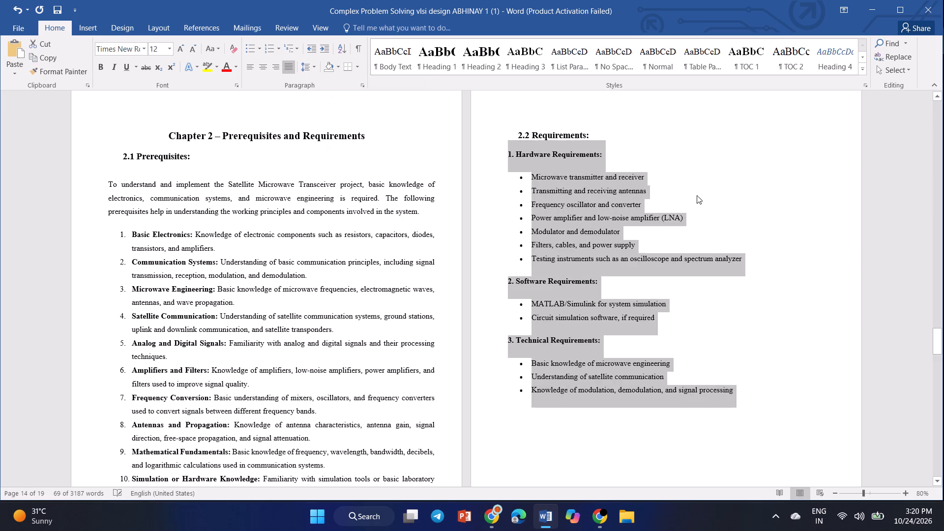
pyautogui.click(760, 189)
# Scale the circuit diagram picture under 3.1 Circuit Diagram down proportionally to about nine-tenths of its size.
pyautogui.scroll(-8, 759, 187)
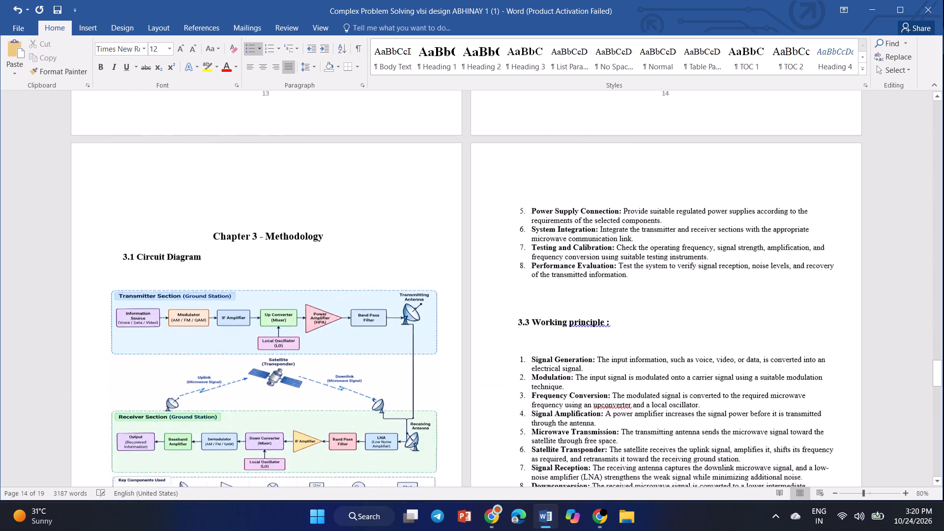
pyautogui.scroll(-1, 756, 183)
pyautogui.scroll(2, 756, 183)
pyautogui.click(418, 315)
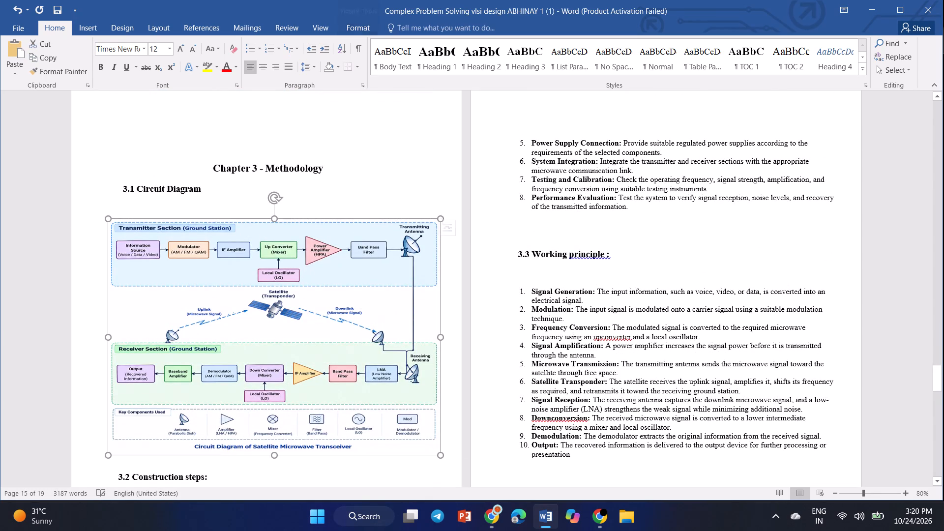
pyautogui.moveTo(440, 455); pyautogui.dragTo(433, 413)
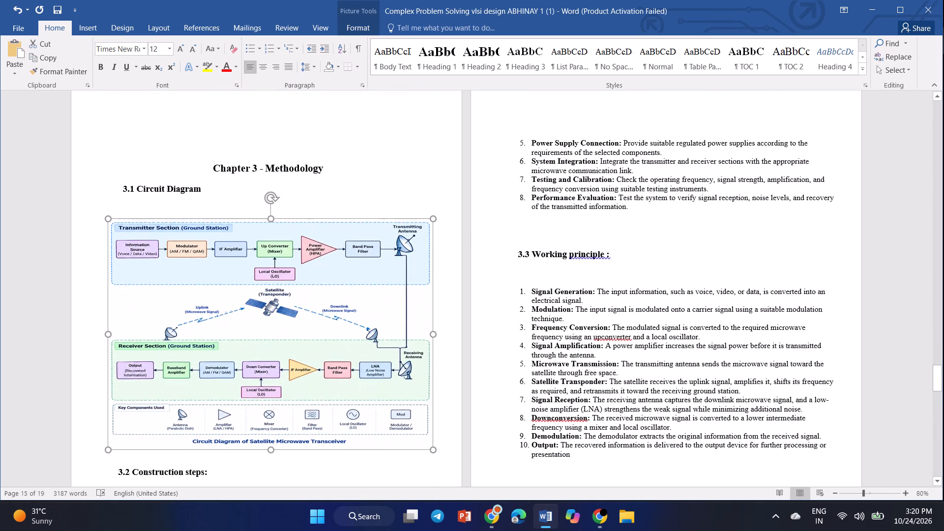
pyautogui.moveTo(433, 413); pyautogui.dragTo(403, 287)
# Justify items 1 to 5 of the numbered list under 3.2 Construction steps and set their line spacing to 1.5.
pyautogui.scroll(-2, 403, 287)
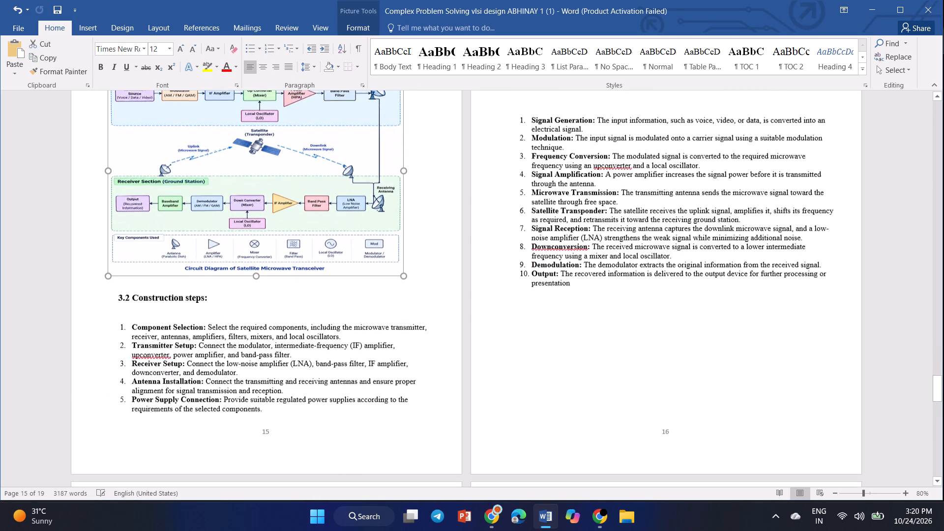
pyautogui.scroll(2, 306, 309)
pyautogui.scroll(-2, 304, 309)
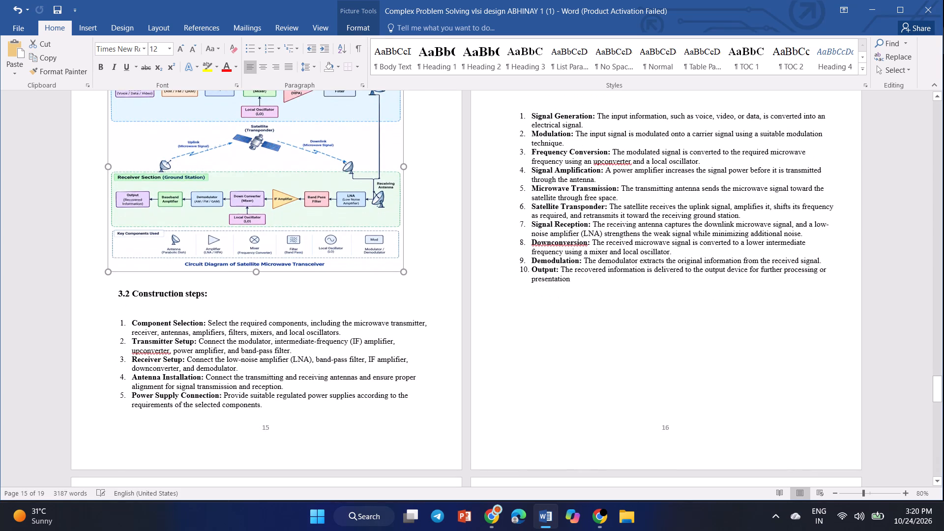
pyautogui.moveTo(114, 321); pyautogui.dragTo(289, 429)
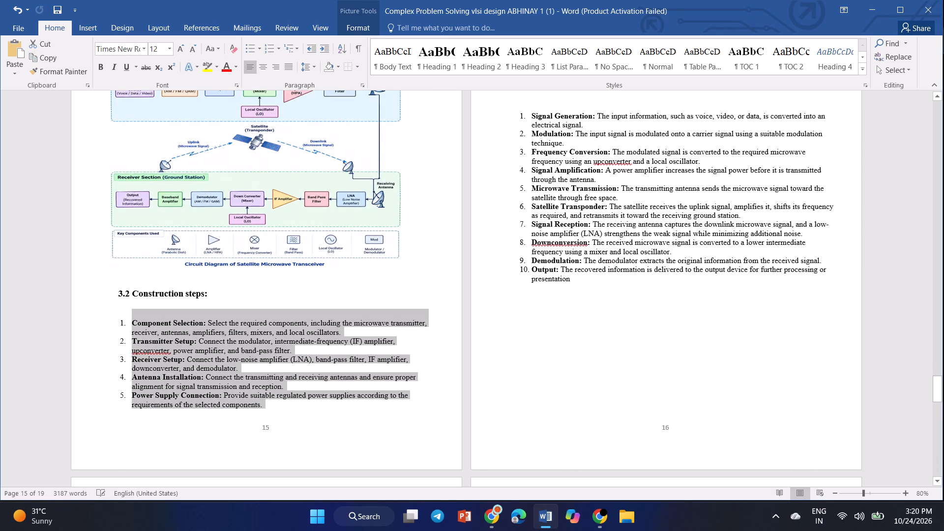
pyautogui.moveTo(289, 429); pyautogui.dragTo(308, 434)
pyautogui.scroll(3, 385, 413)
pyautogui.scroll(-4, 530, 305)
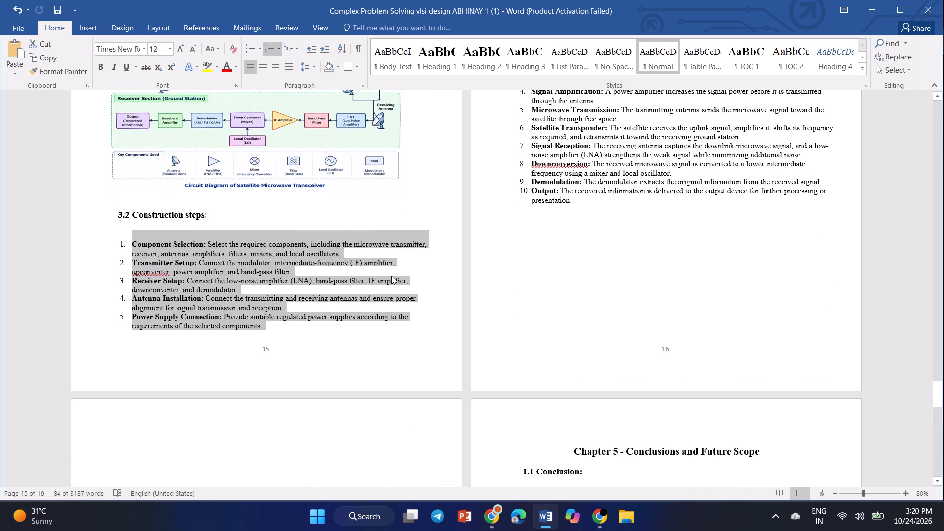
pyautogui.scroll(1, 390, 276)
pyautogui.click(121, 309)
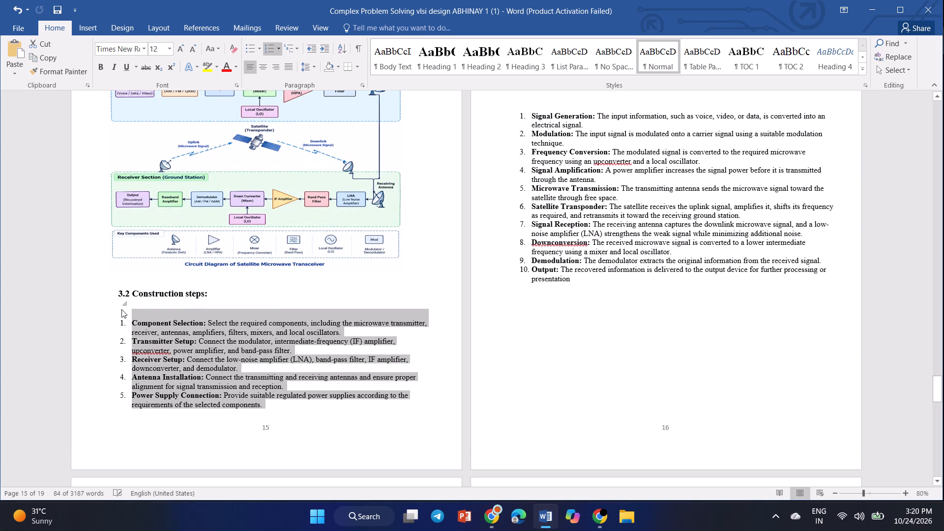
pyautogui.rightClick(169, 327)
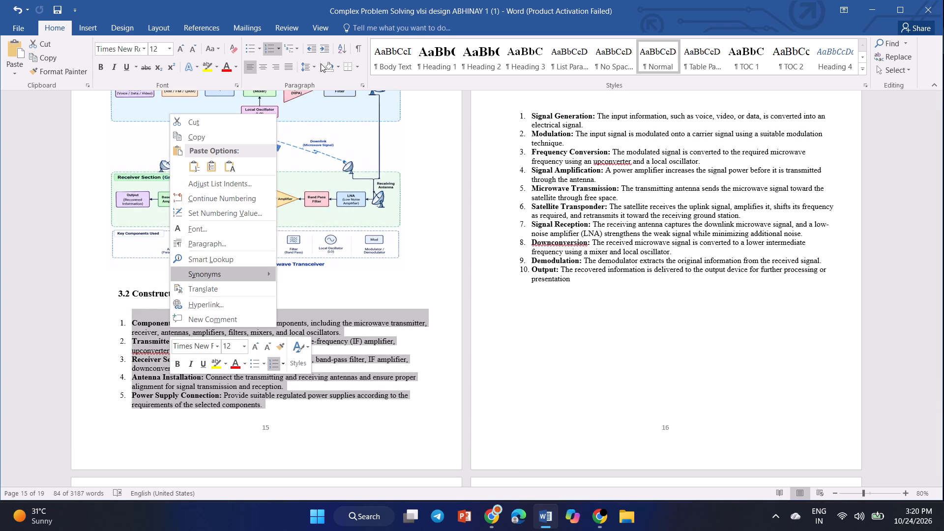
pyautogui.click(307, 65)
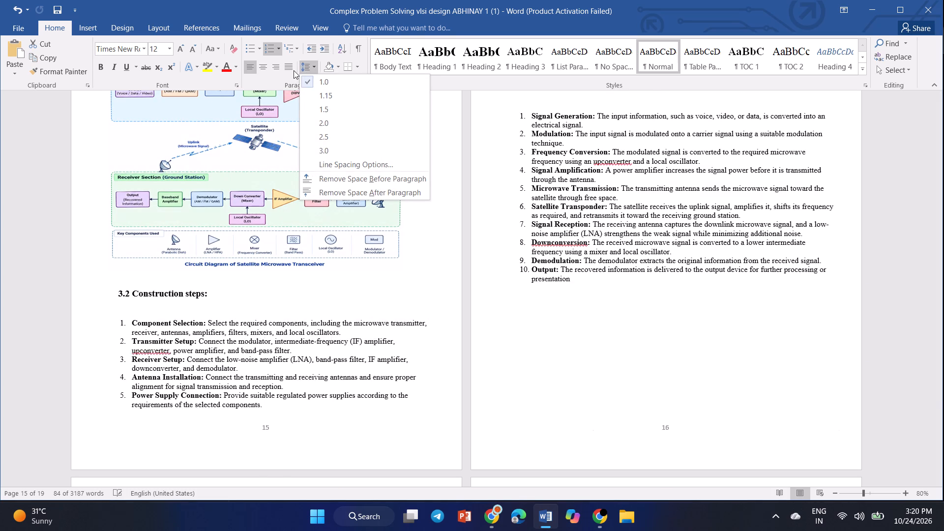
pyautogui.click(291, 68)
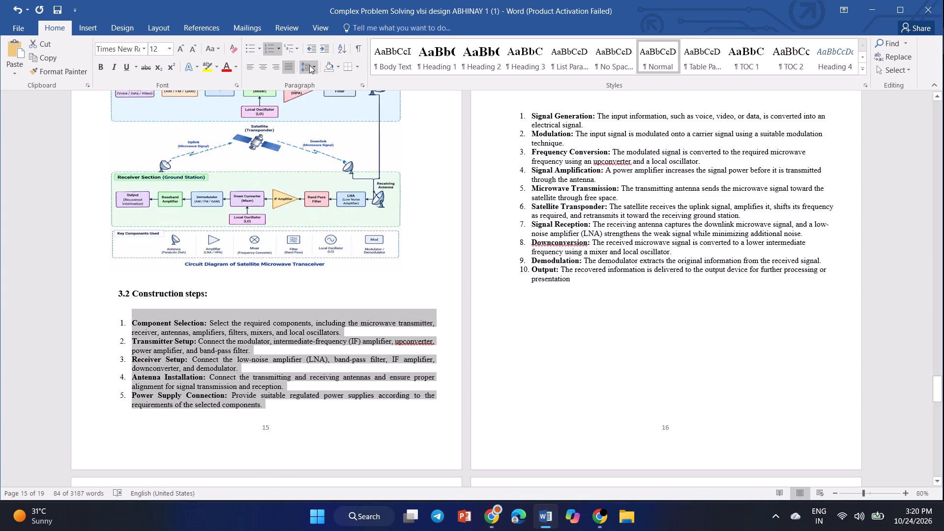
pyautogui.click(309, 65)
pyautogui.click(315, 105)
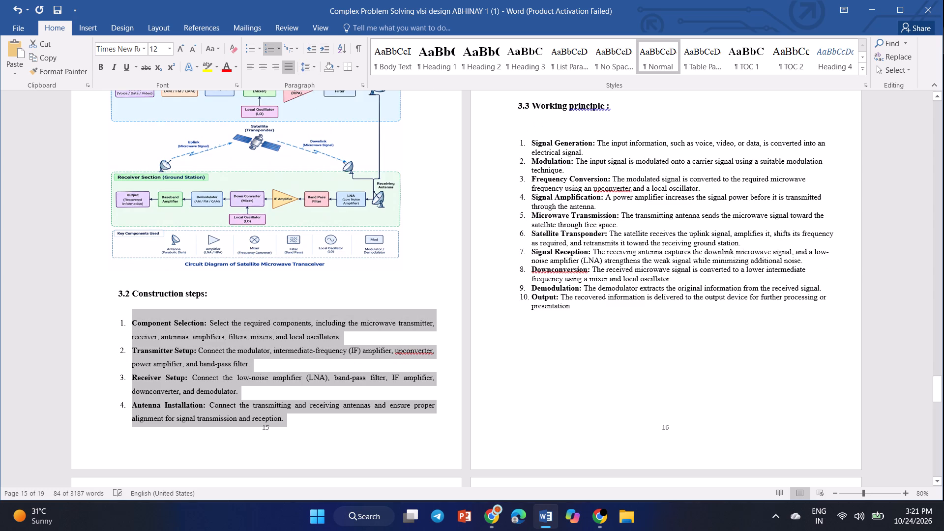
pyautogui.click(567, 326)
# Justify the remaining construction steps, from Power Supply Connection to Performance Evaluation, and set their line spacing to 1.5.
pyautogui.scroll(2, 567, 316)
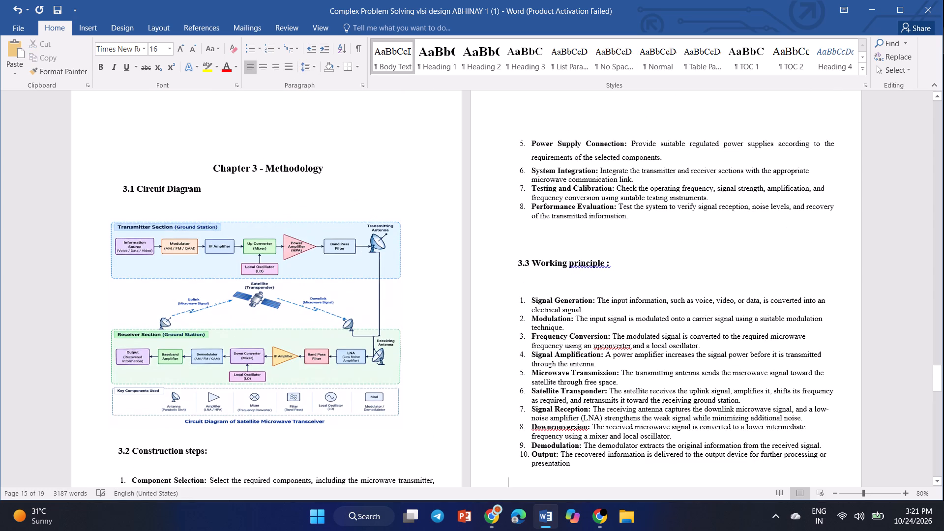
pyautogui.moveTo(514, 139); pyautogui.dragTo(637, 226)
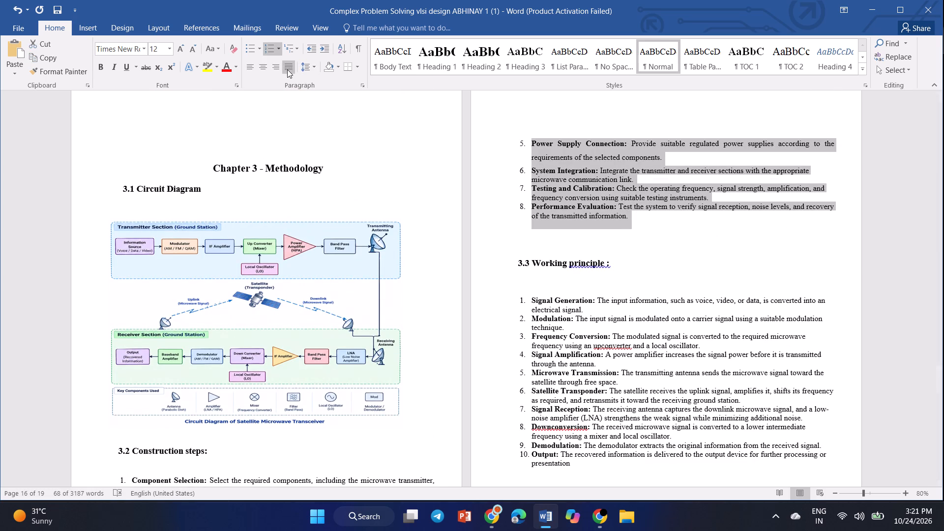
pyautogui.click(287, 69)
pyautogui.click(303, 72)
pyautogui.click(321, 108)
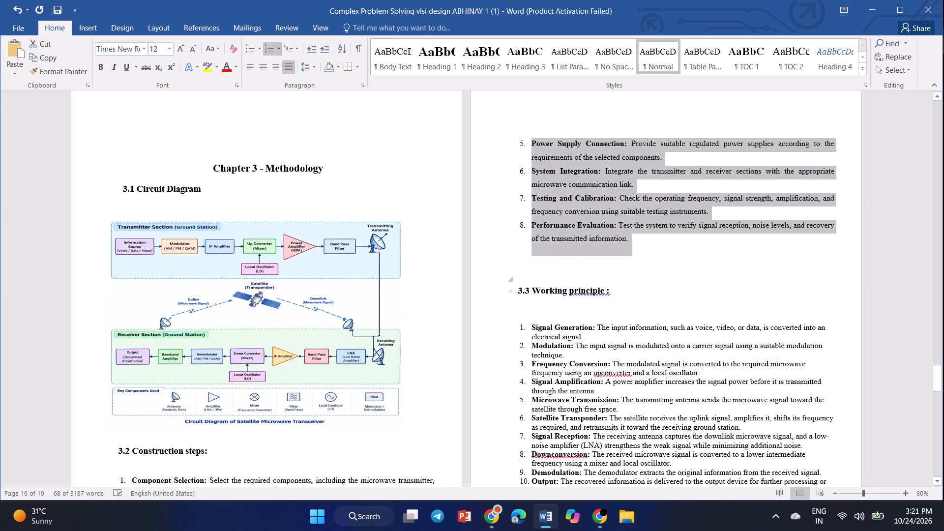
pyautogui.click(697, 287)
# Place the cursor at the start of the Signal Generation item under 3.3 Working principle.
pyautogui.scroll(-1, 666, 277)
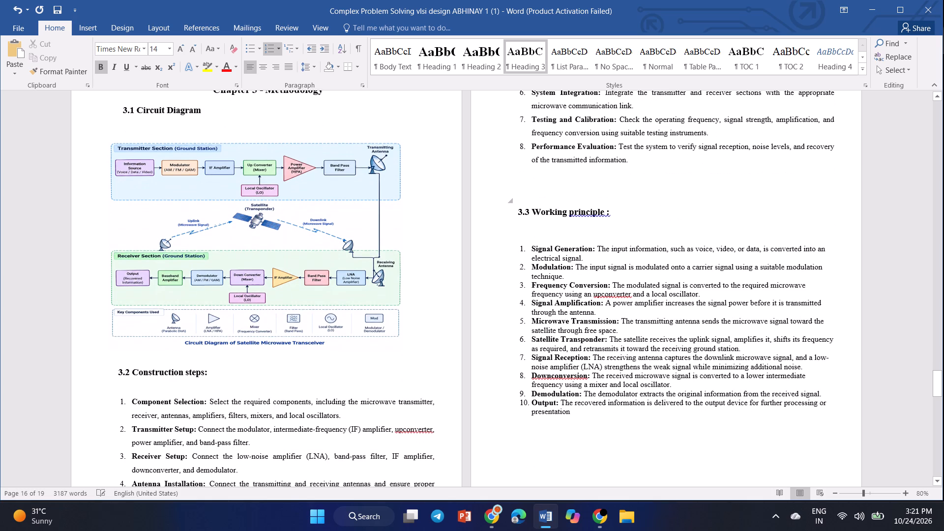
pyautogui.click(526, 239)
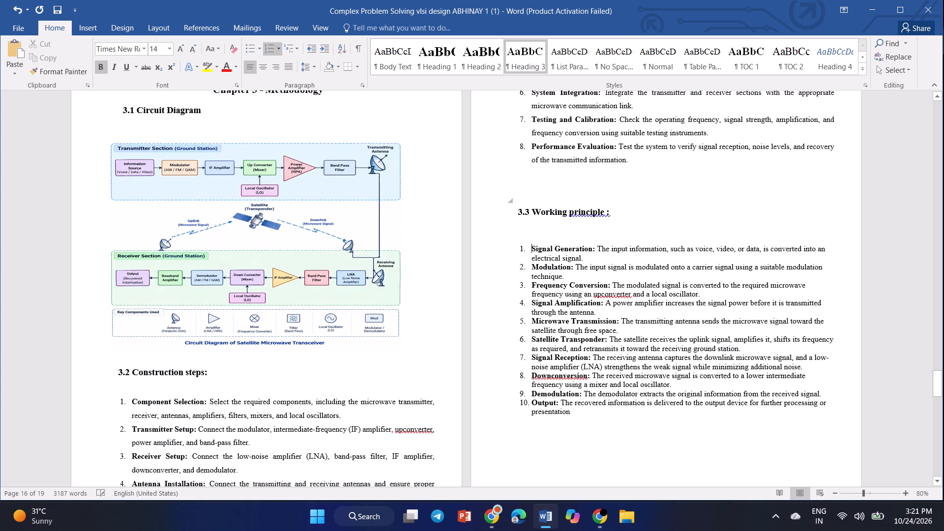